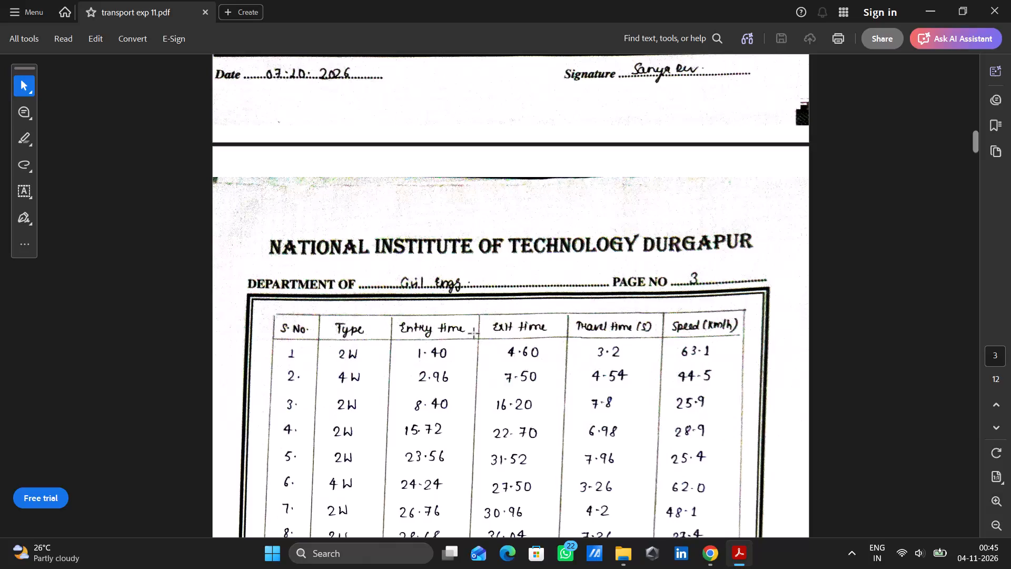
scroll(477, 335, "down", 1)
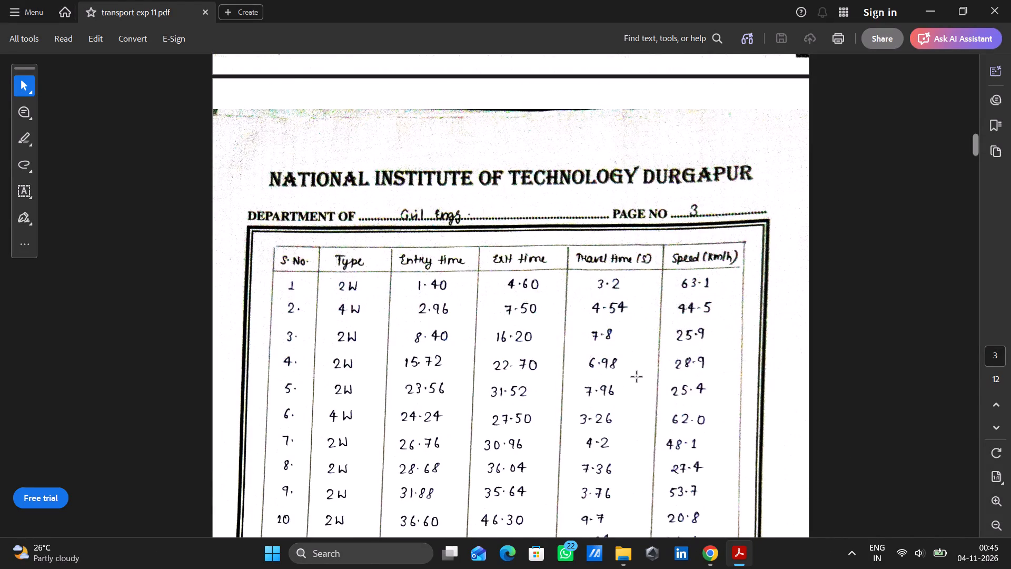
scroll(633, 384, "down", 1, "ctrl")
scroll(633, 384, "down", 2)
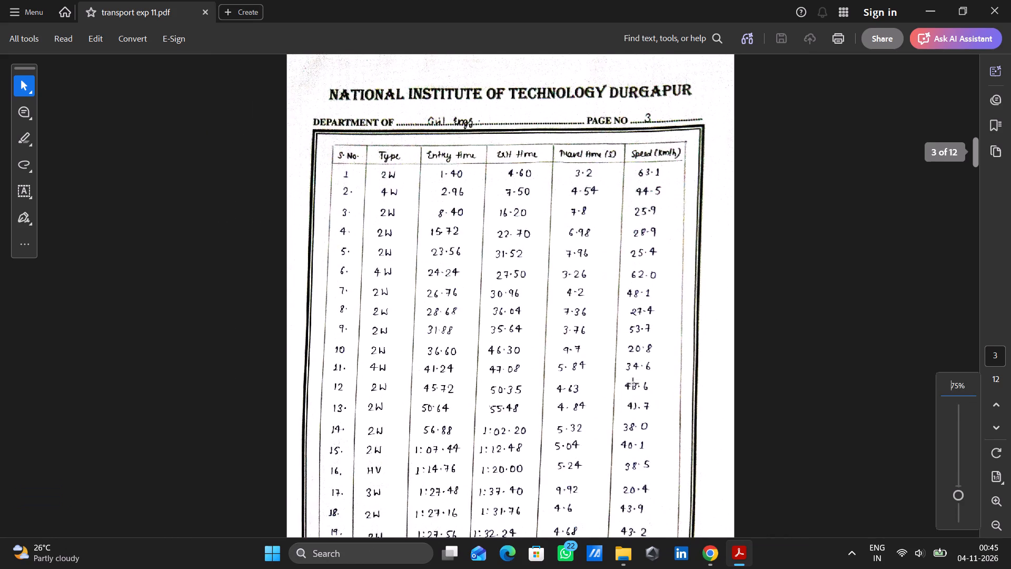
scroll(633, 384, "down", 1, "ctrl")
scroll(633, 384, "down", 1)
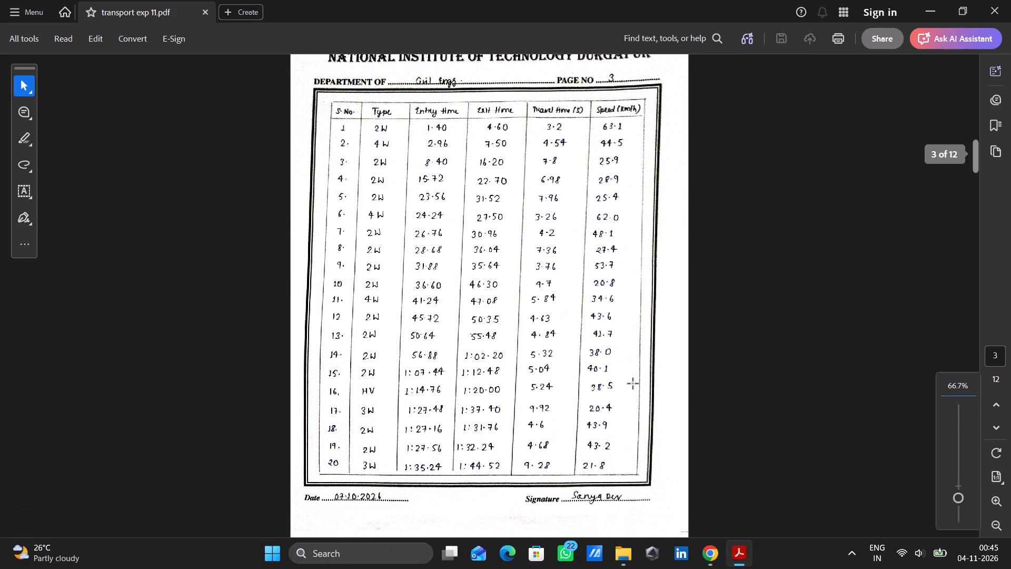
scroll(634, 384, "up", 2)
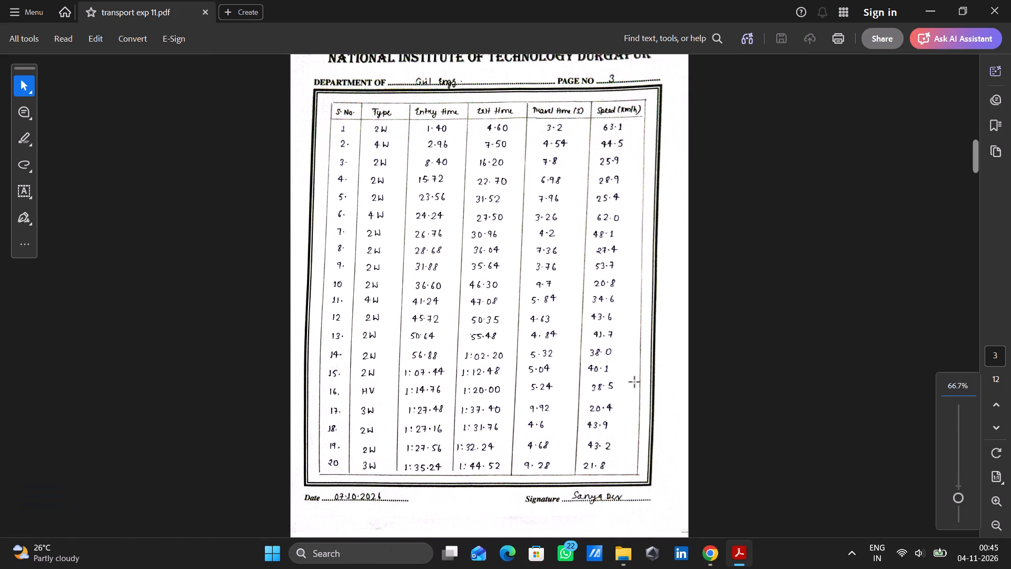
scroll(635, 382, "up", 3)
scroll(635, 365, "down", 5)
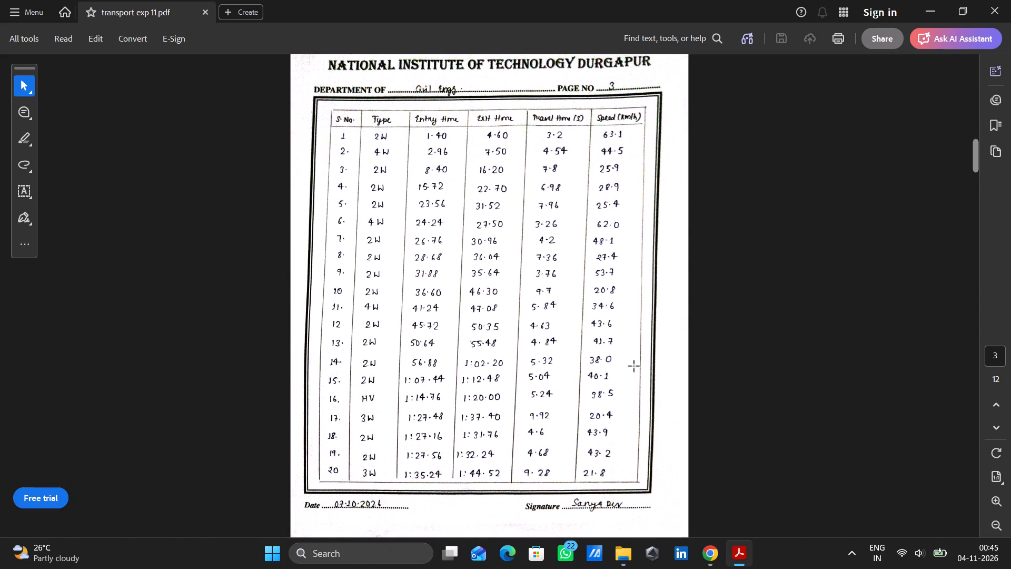
key("shift+super+s")
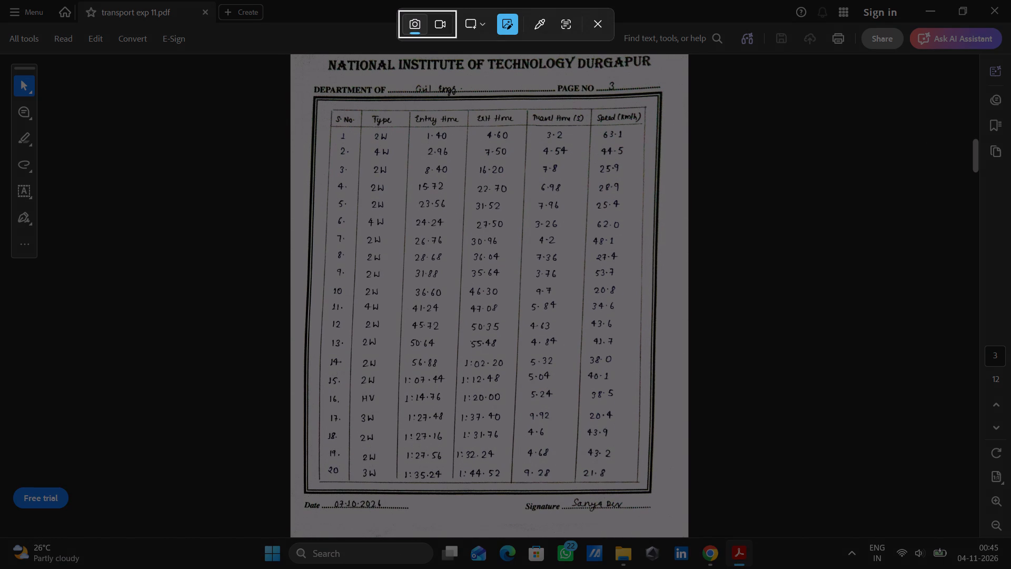
left_click_drag(290, 57, 688, 538)
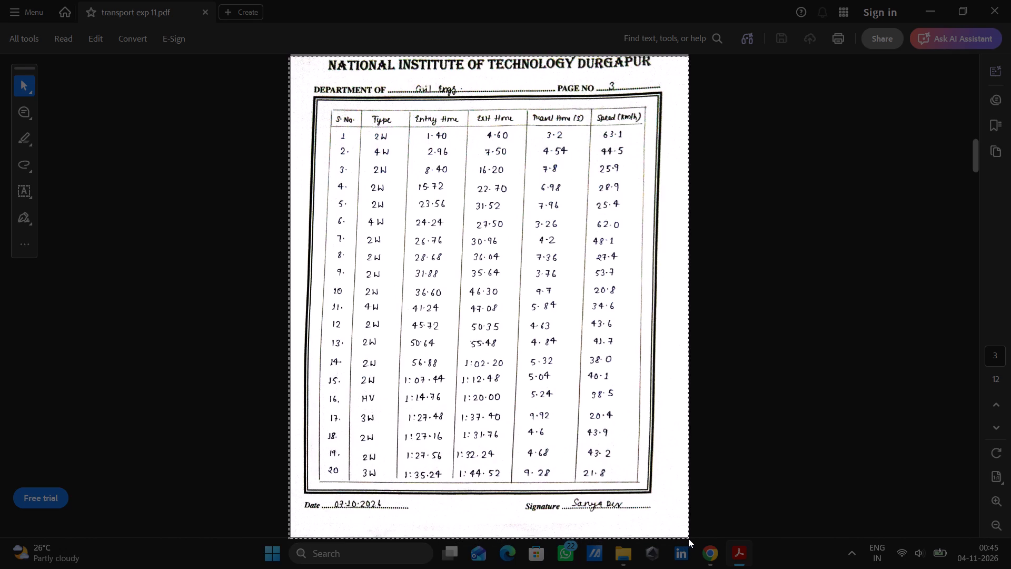
left_click_drag(688, 538, 689, 536)
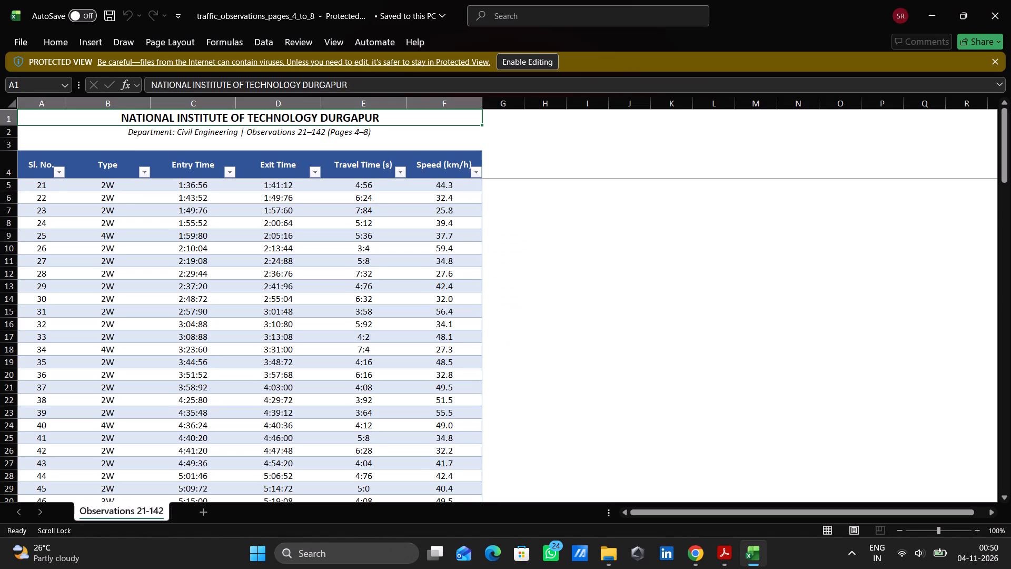
Check the workbook down to its last rows, then switch to Acrobat and review the handwritten tables on PDF pages 6 to 9.
scroll(259, 332, "down", 20)
scroll(259, 332, "down", 2)
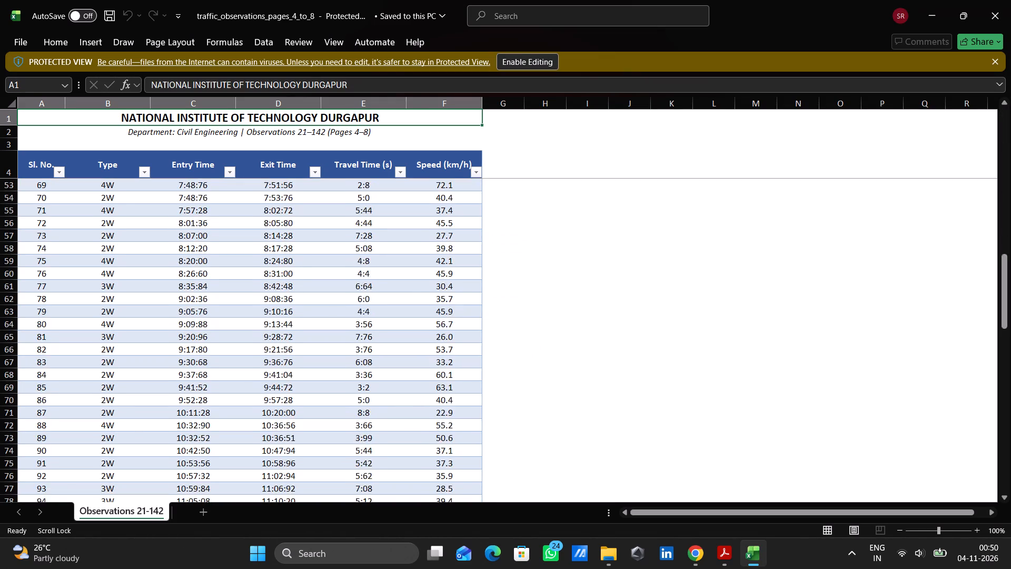
scroll(260, 337, "down", 17)
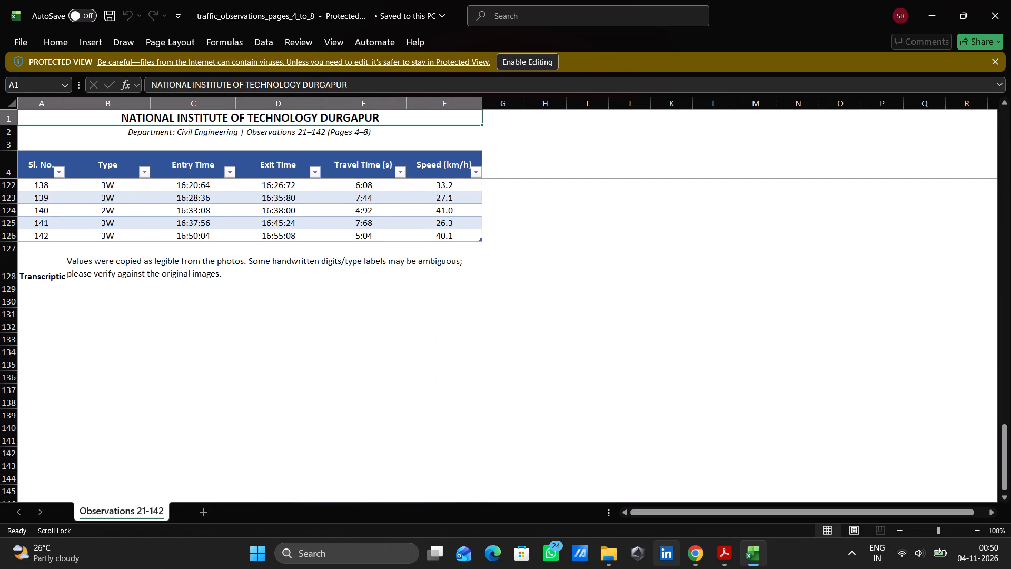
left_click(718, 555)
scroll(507, 309, "down", 3)
scroll(507, 309, "up", 4)
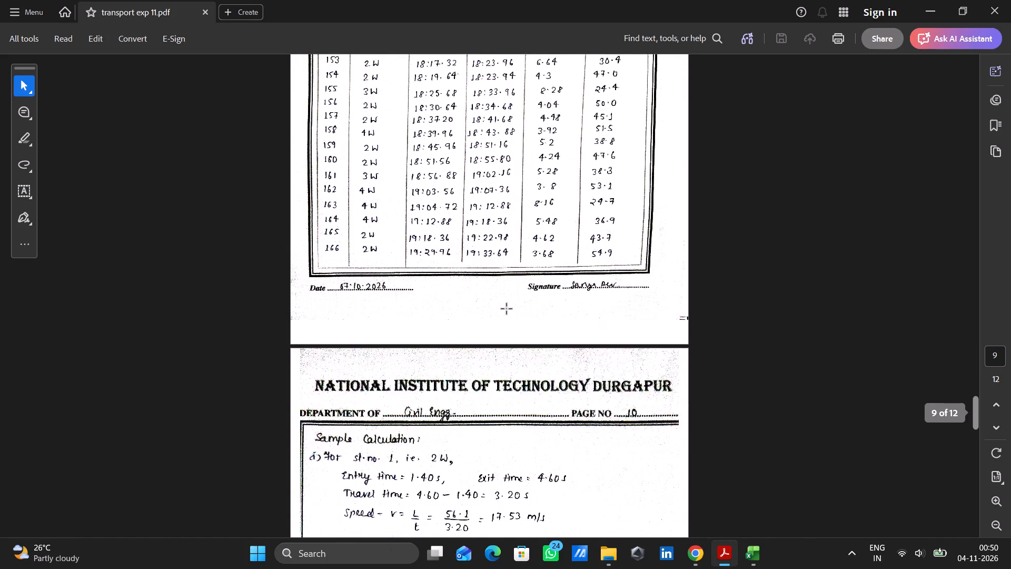
scroll(507, 309, "up", 9)
scroll(507, 309, "down", 6)
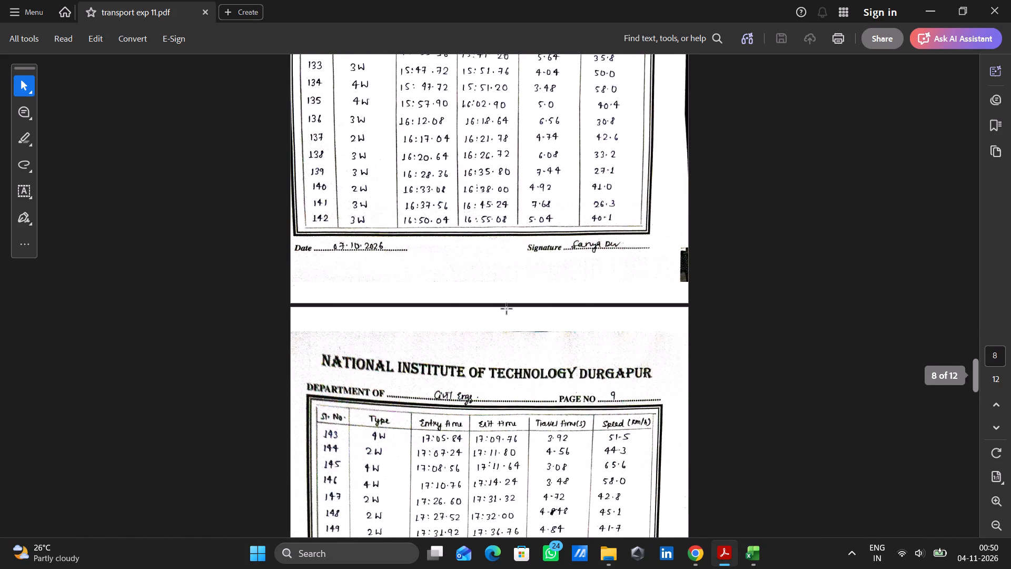
scroll(507, 309, "down", 6)
scroll(507, 309, "up", 15)
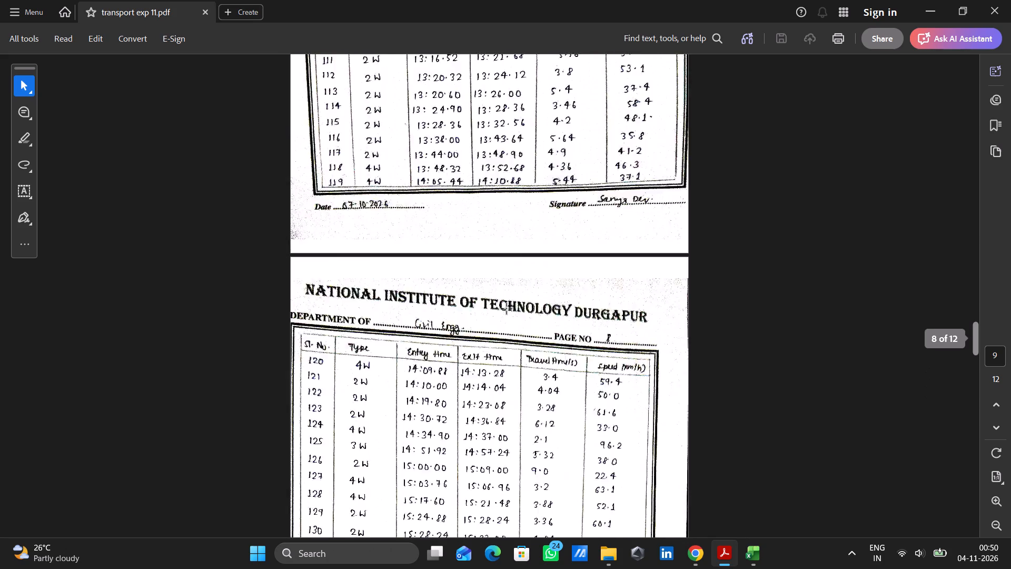
scroll(504, 296, "up", 10)
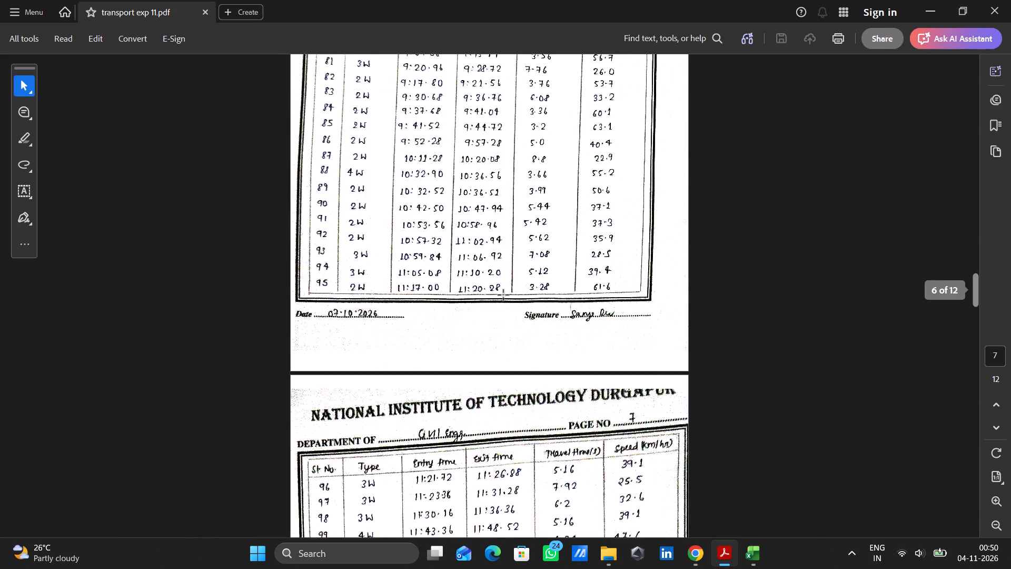
scroll(504, 296, "up", 2)
scroll(504, 296, "down", 17)
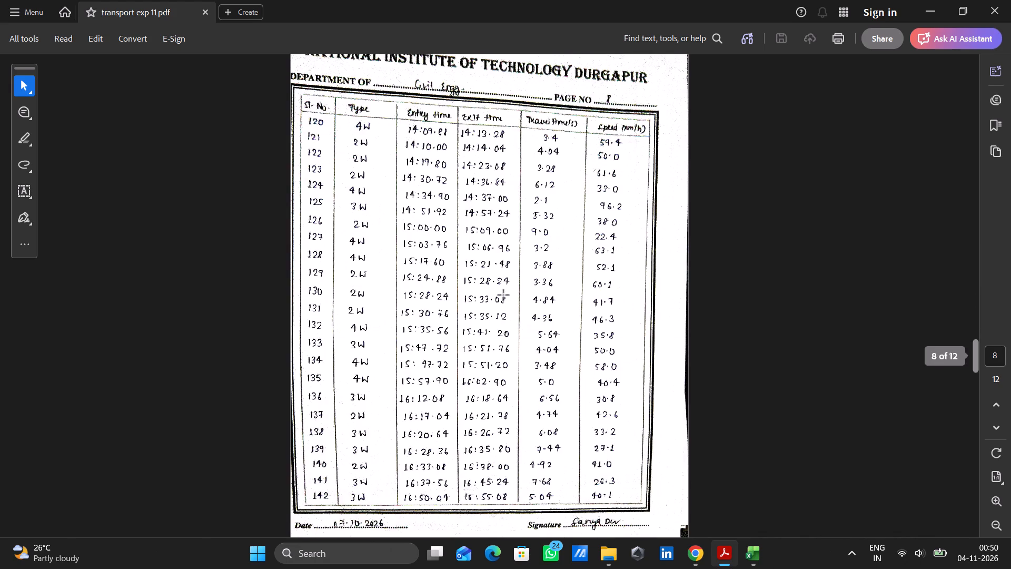
scroll(313, 169, "up", 11)
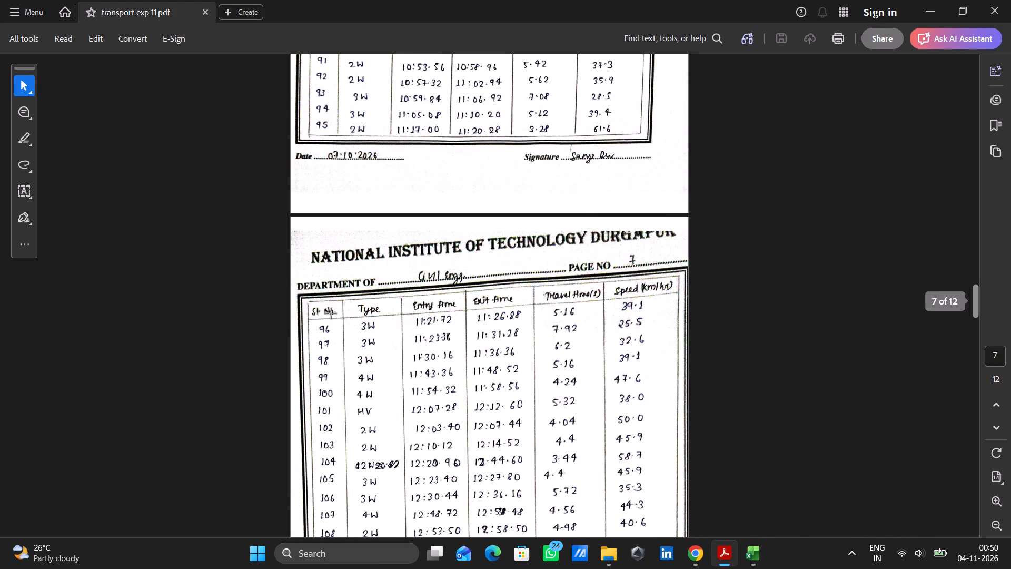
scroll(355, 406, "down", 15)
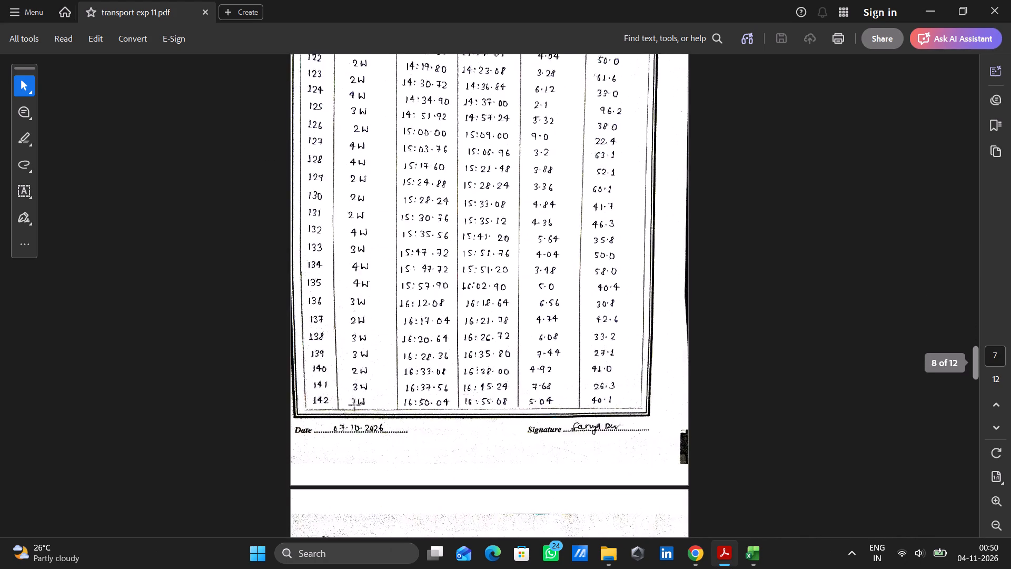
scroll(355, 406, "down", 5)
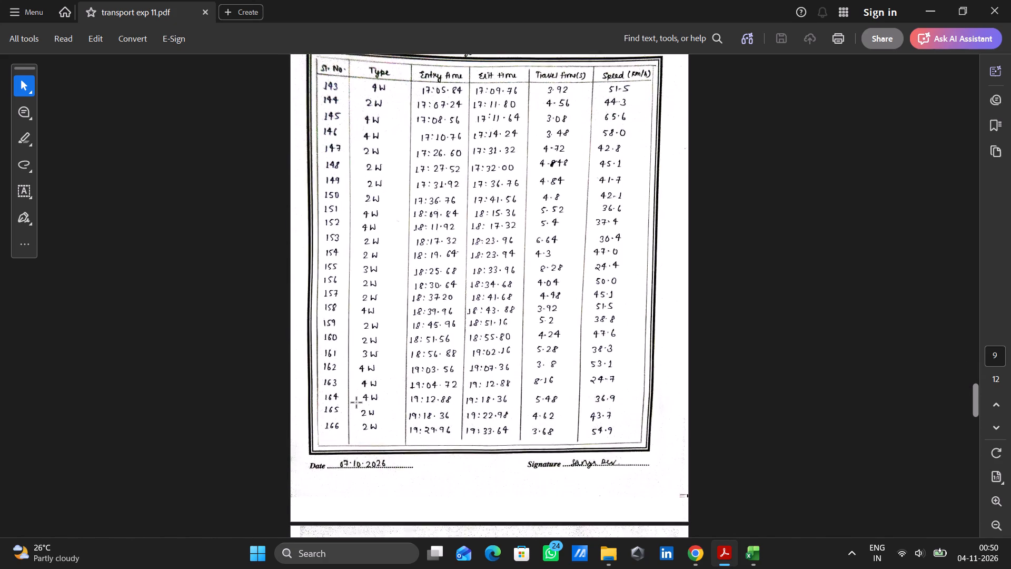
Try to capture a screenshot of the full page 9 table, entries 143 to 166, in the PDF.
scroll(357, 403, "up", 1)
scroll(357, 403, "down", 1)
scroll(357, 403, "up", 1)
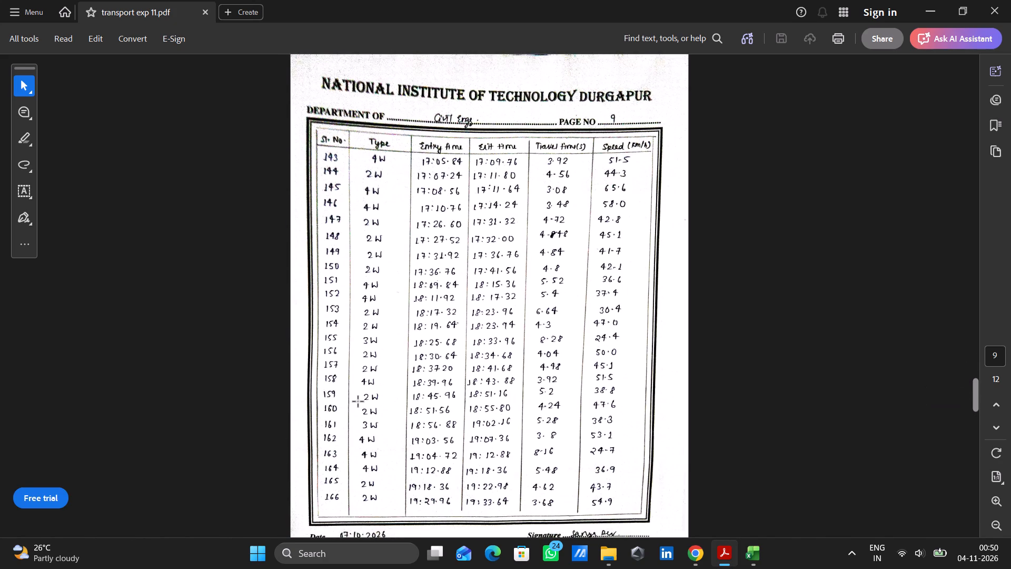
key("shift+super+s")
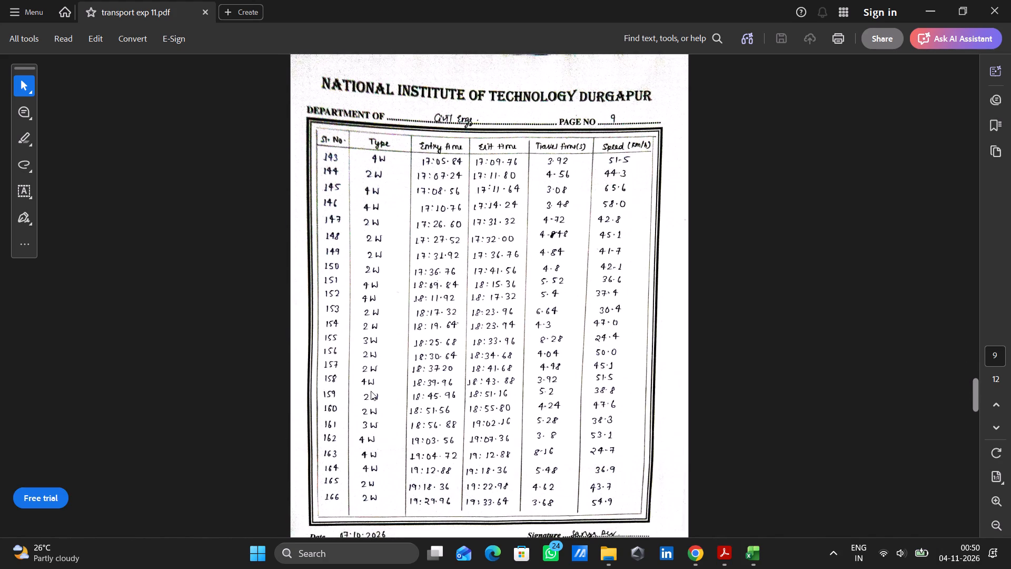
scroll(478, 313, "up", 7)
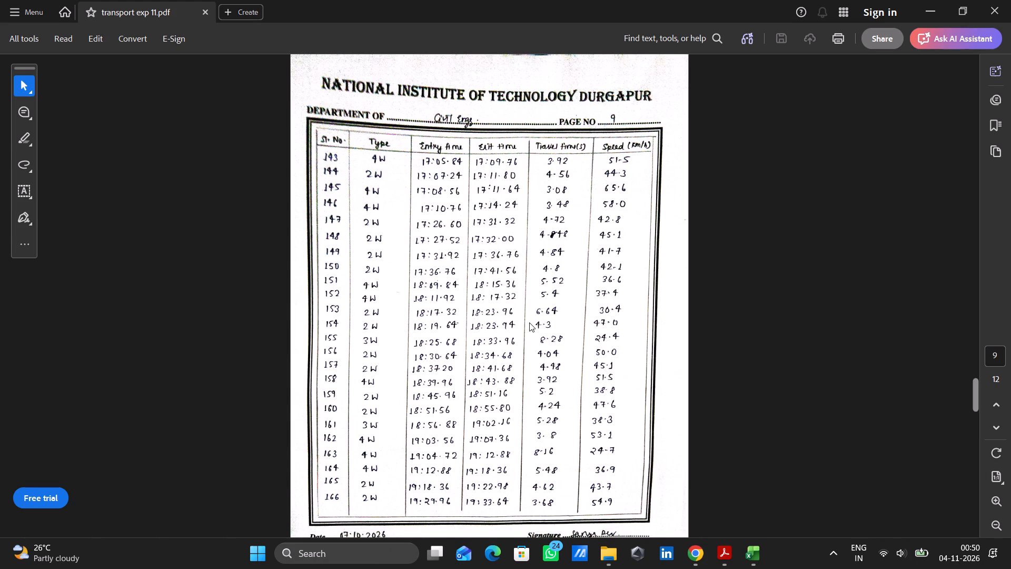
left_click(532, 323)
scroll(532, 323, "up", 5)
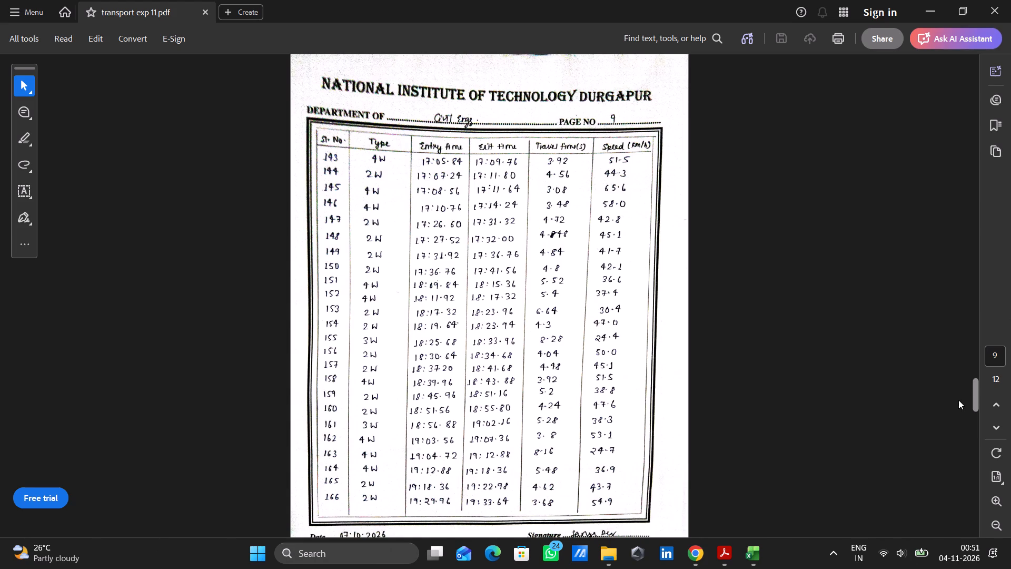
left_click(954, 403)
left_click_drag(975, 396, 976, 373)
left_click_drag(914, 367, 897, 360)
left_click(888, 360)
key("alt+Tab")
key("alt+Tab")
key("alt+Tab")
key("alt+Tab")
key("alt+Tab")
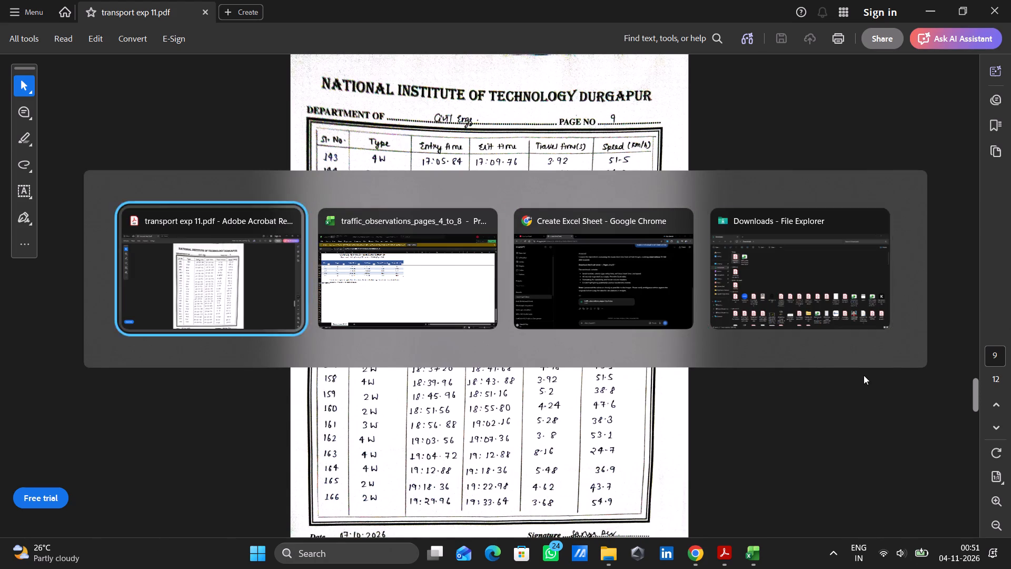
Look through PDF pages 8 to 10 around the end of the speed tables and return to the page 9 table.
scroll(687, 370, "up", 5)
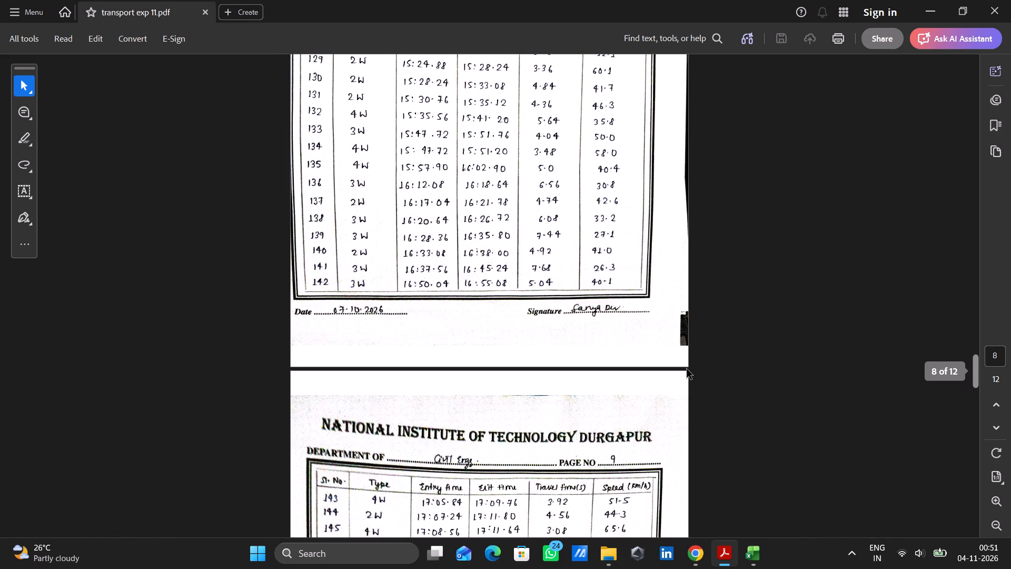
scroll(687, 369, "up", 1)
scroll(423, 400, "down", 3)
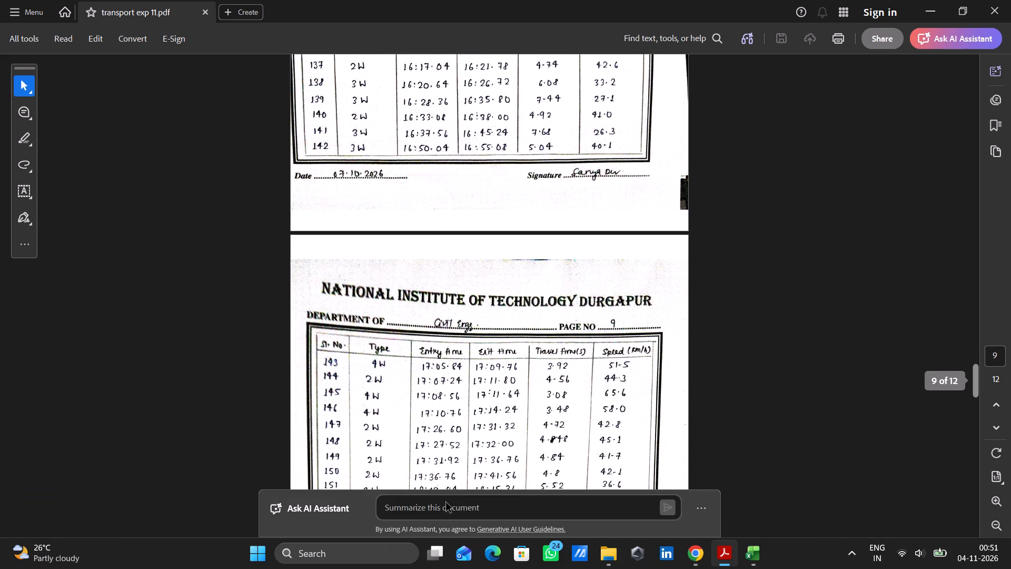
scroll(532, 351, "up", 8)
scroll(532, 351, "down", 4)
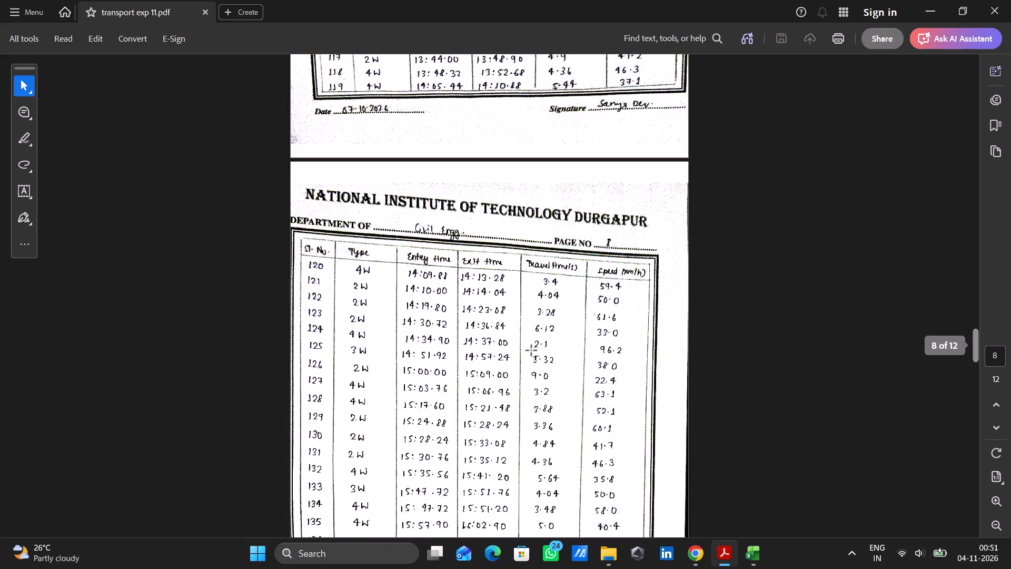
scroll(532, 351, "down", 12)
scroll(532, 351, "up", 3)
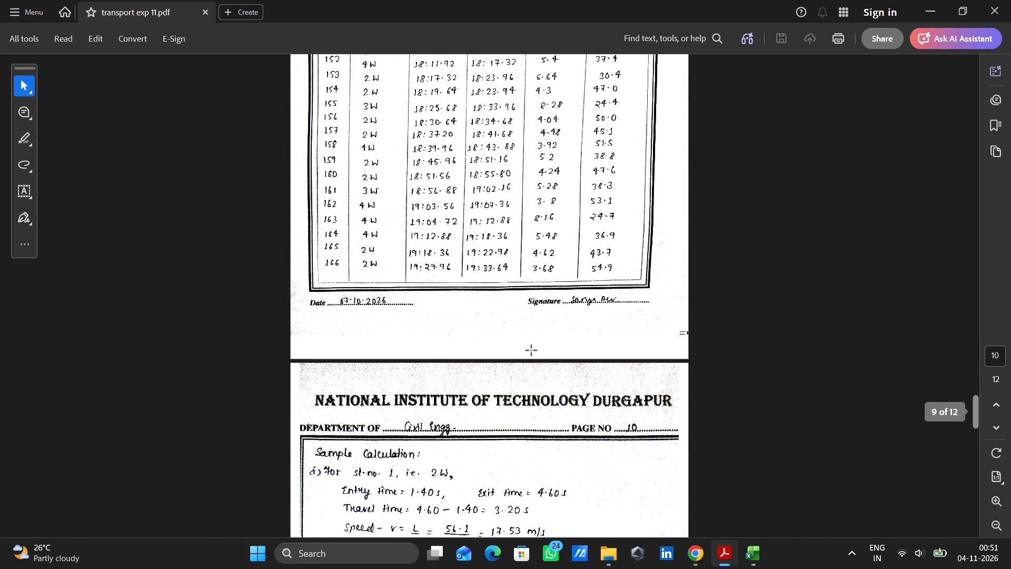
scroll(532, 351, "up", 4)
scroll(532, 351, "down", 2)
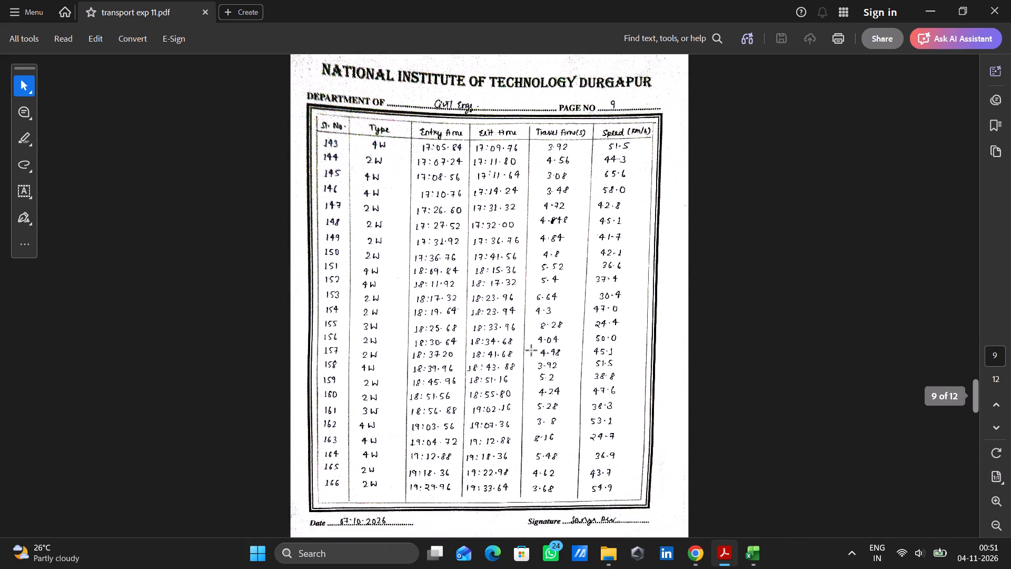
scroll(532, 351, "up", 1)
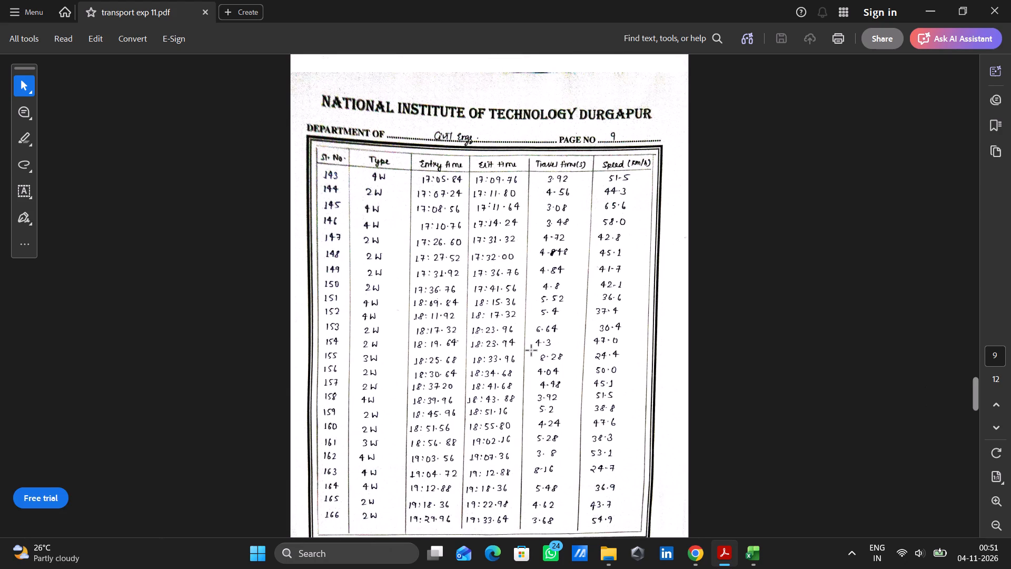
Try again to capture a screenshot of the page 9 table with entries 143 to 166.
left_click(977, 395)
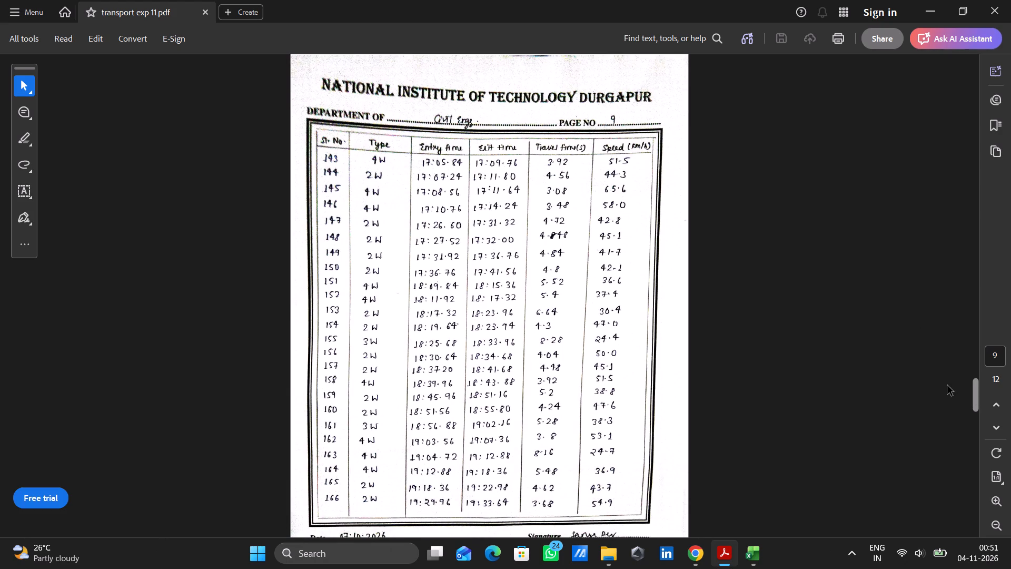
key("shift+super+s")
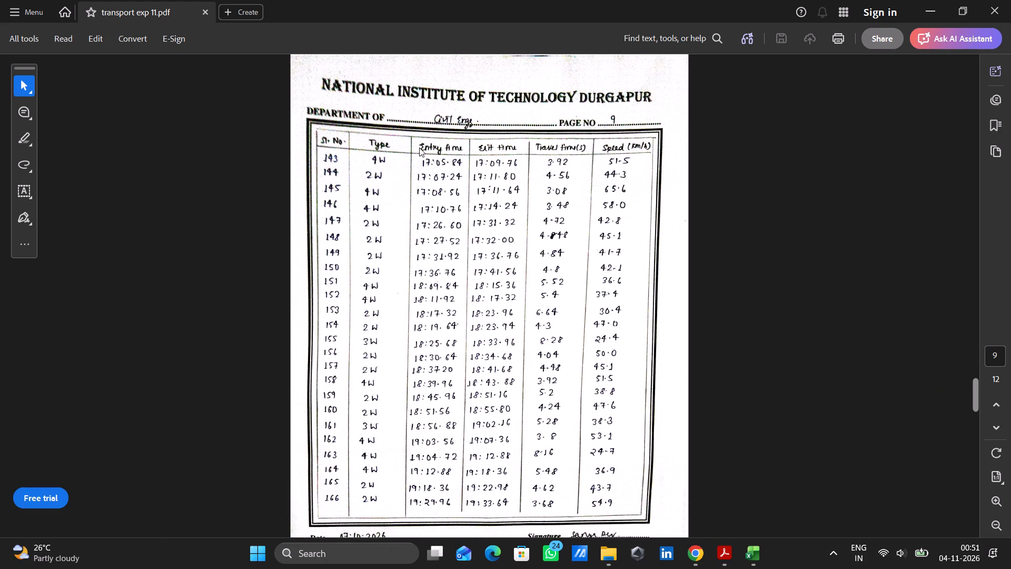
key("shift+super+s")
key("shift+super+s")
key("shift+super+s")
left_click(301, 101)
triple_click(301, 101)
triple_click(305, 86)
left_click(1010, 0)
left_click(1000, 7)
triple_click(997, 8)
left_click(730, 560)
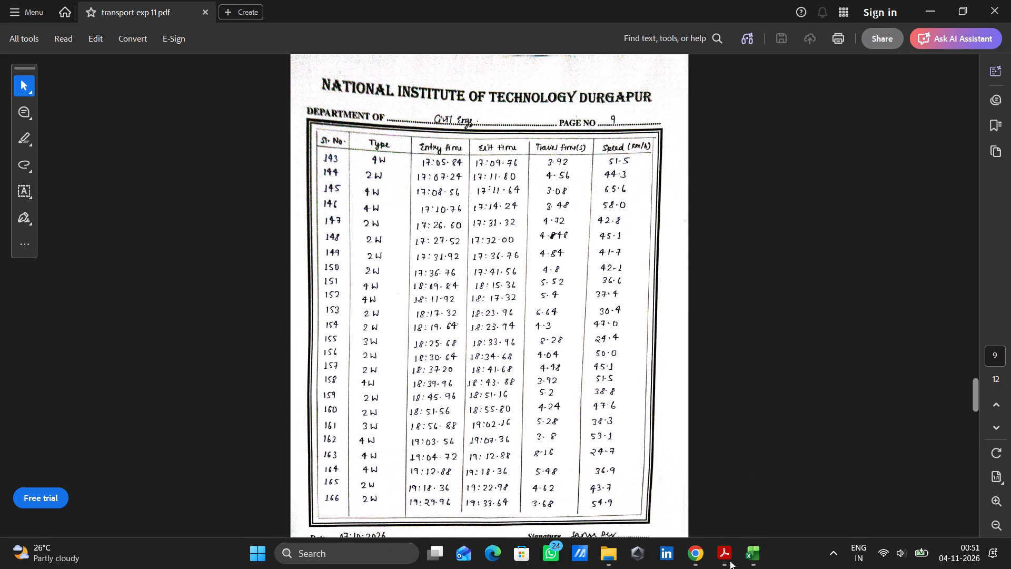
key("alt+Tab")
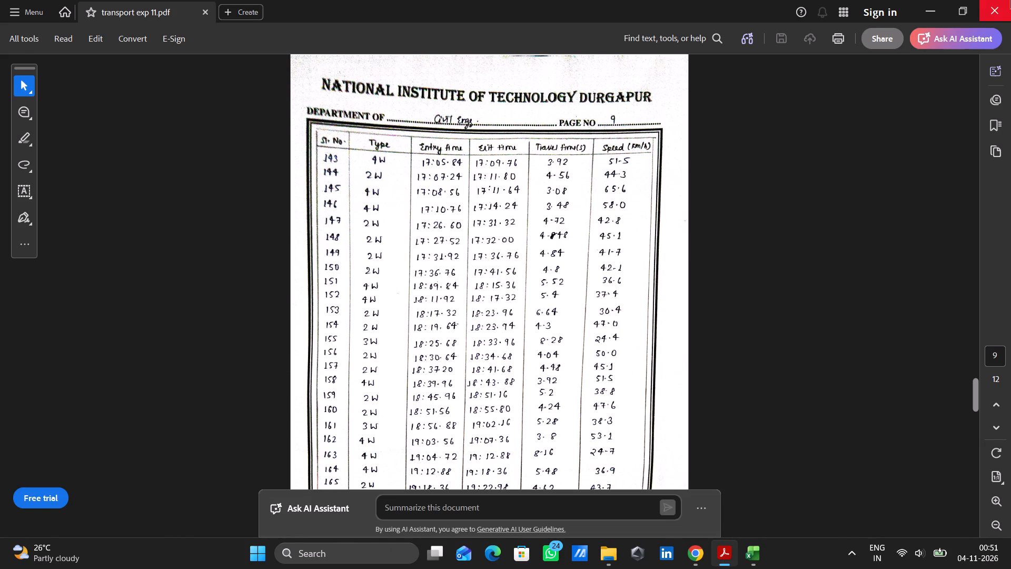
Close the transport experiment PDF in Acrobat and return to the pages 4 to 8 workbook in Excel.
left_click(1010, 0)
scroll(391, 267, "up", 15)
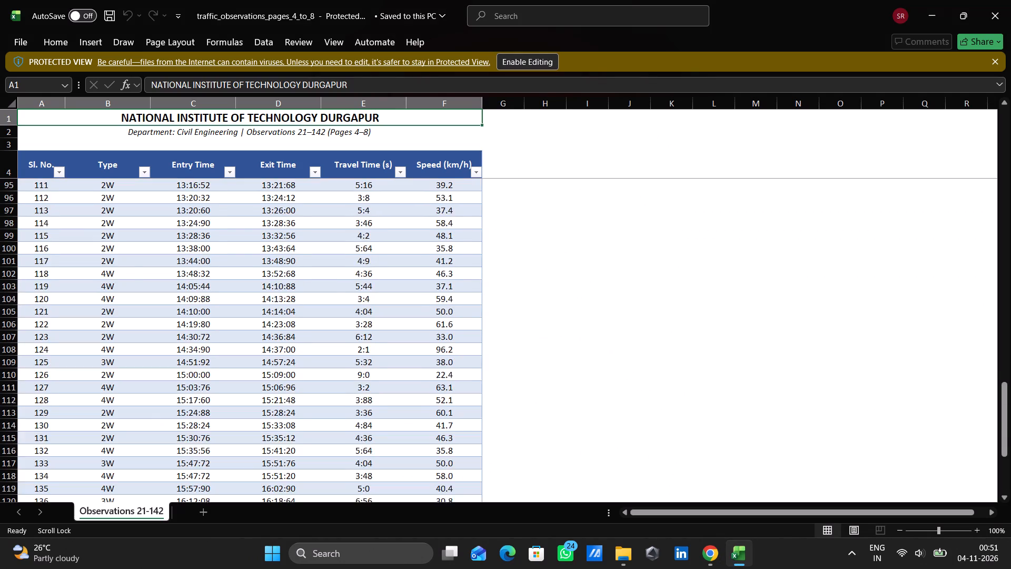
Close the pages 4 to 8 traffic observations workbook in Excel.
scroll(391, 267, "up", 7)
left_click(1010, 0)
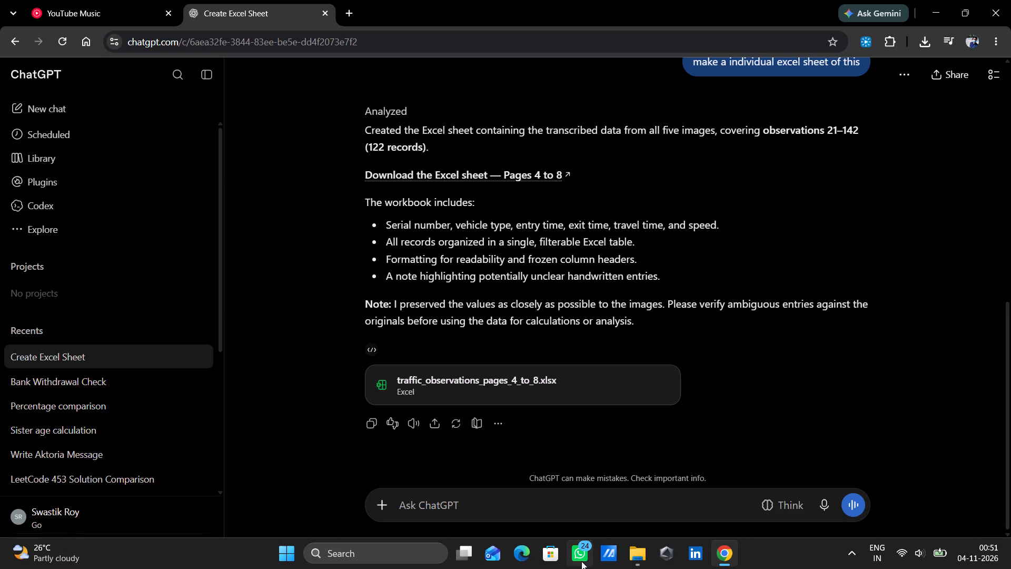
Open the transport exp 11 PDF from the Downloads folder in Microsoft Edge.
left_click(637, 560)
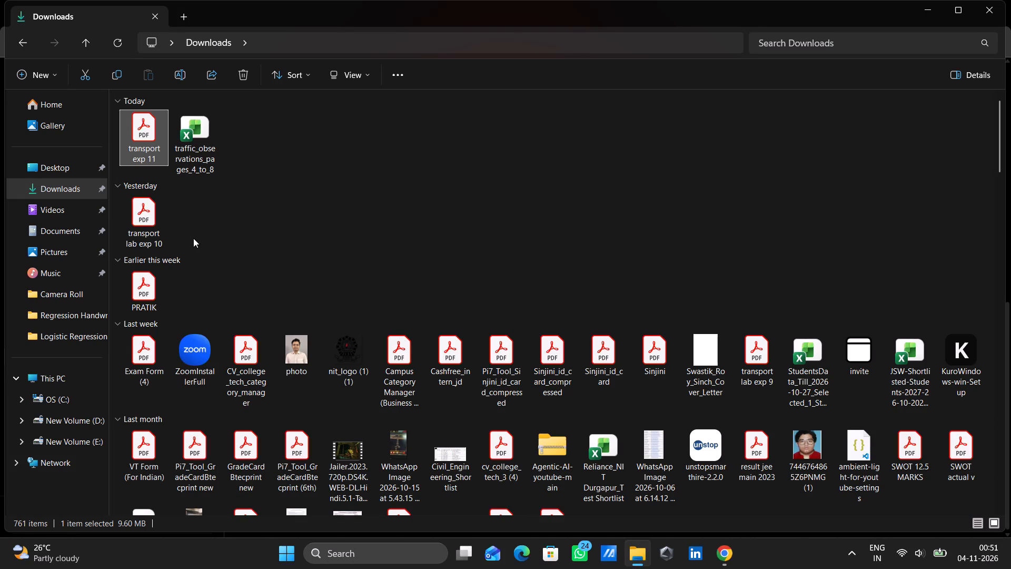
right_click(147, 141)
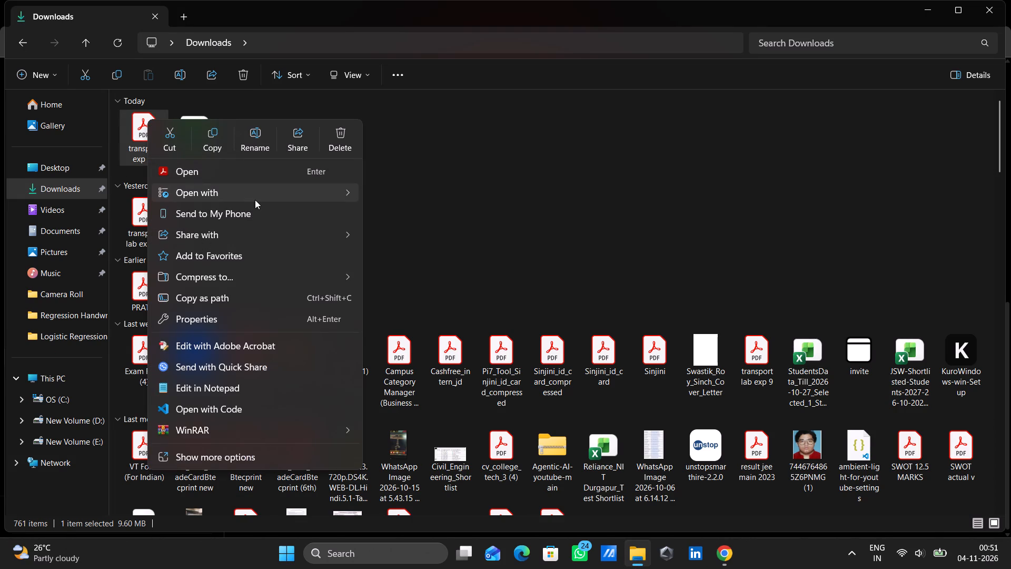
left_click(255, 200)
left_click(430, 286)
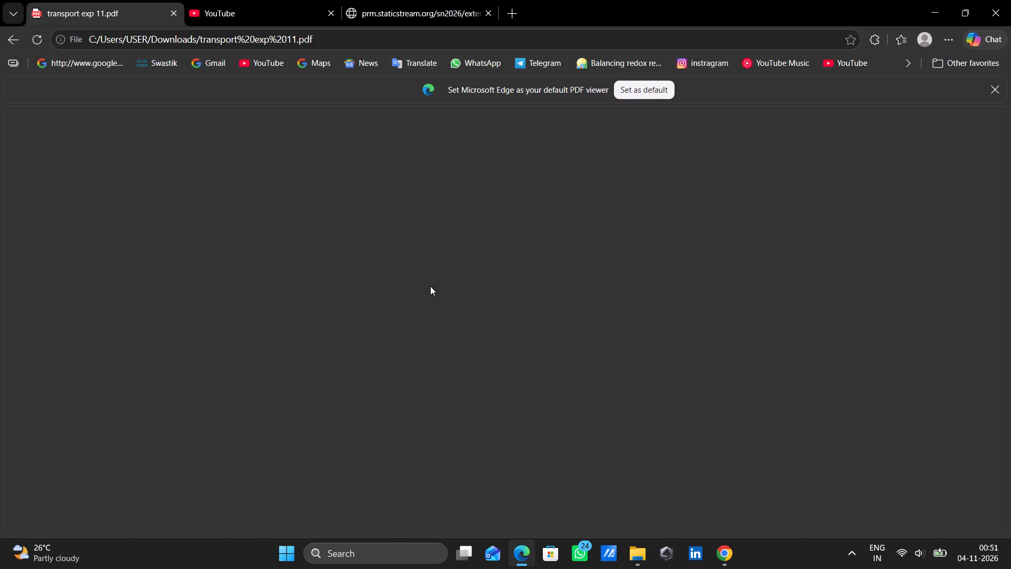
Browse the PDF in Edge to the page 9 table and fit entries 143 to 166 in view.
scroll(465, 342, "down", 9)
scroll(466, 349, "down", 18)
scroll(466, 349, "down", 4)
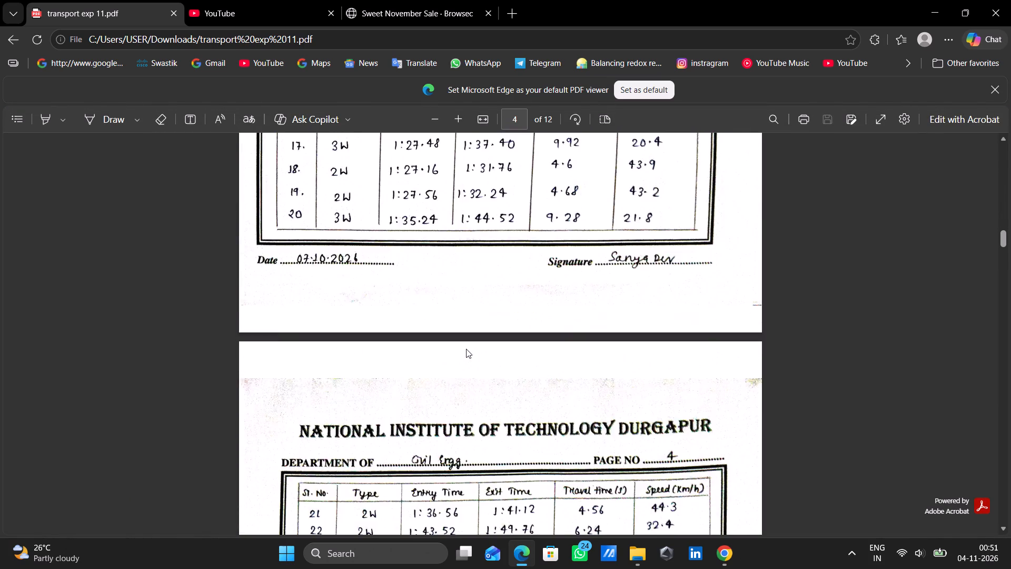
scroll(466, 349, "down", 15)
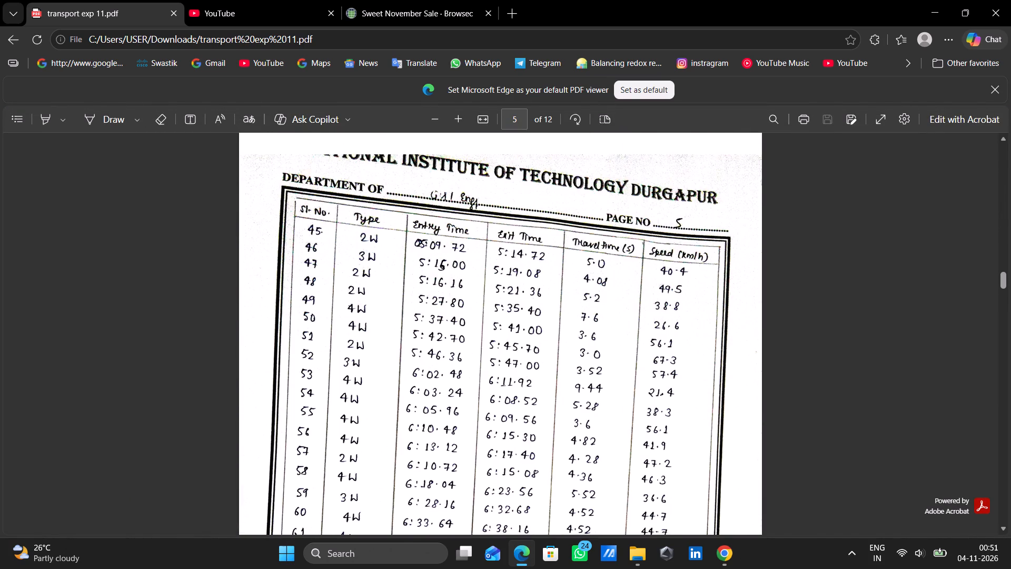
scroll(511, 338, "down", 17)
scroll(516, 331, "down", 6)
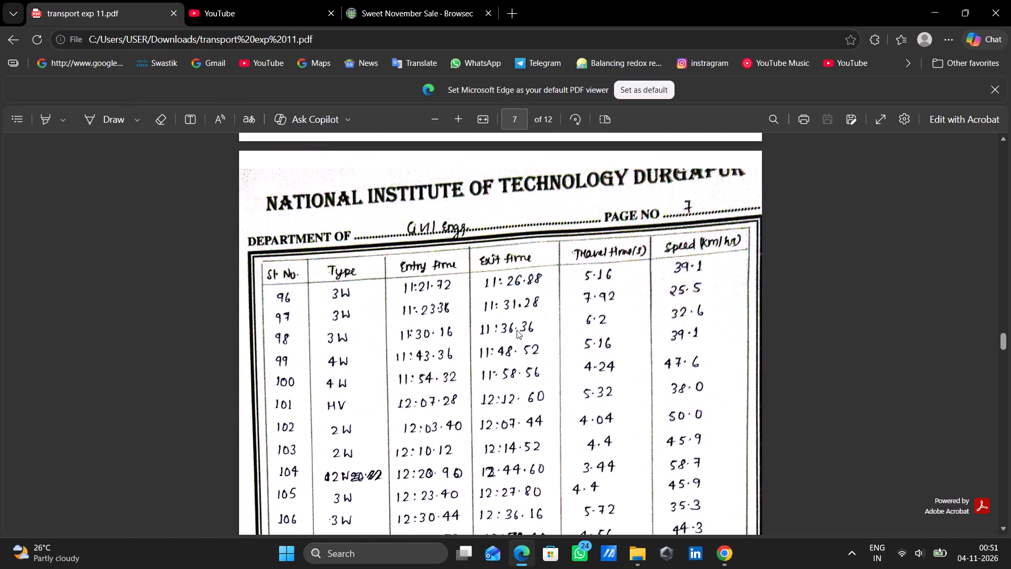
scroll(517, 330, "down", 12)
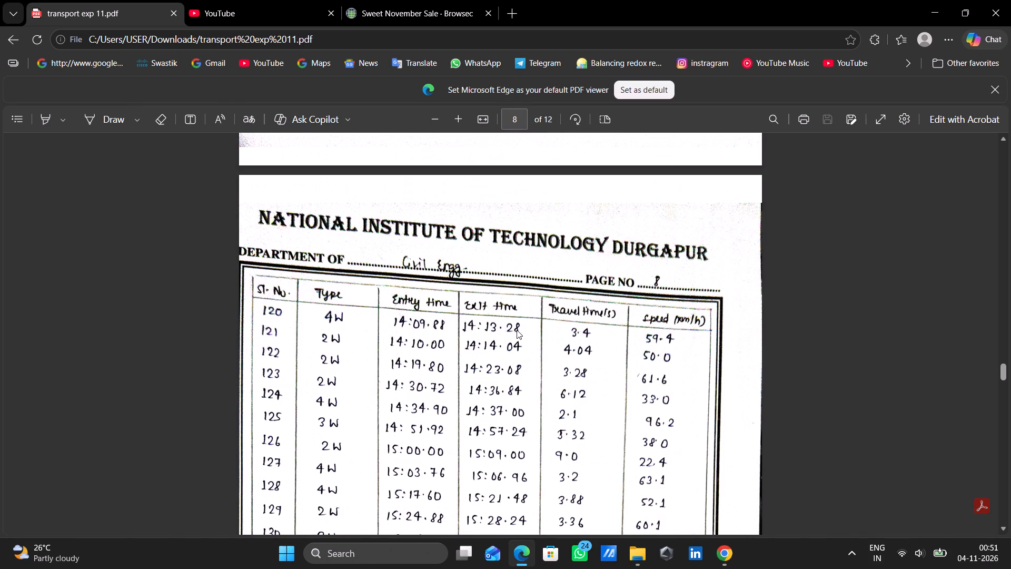
scroll(517, 330, "down", 8)
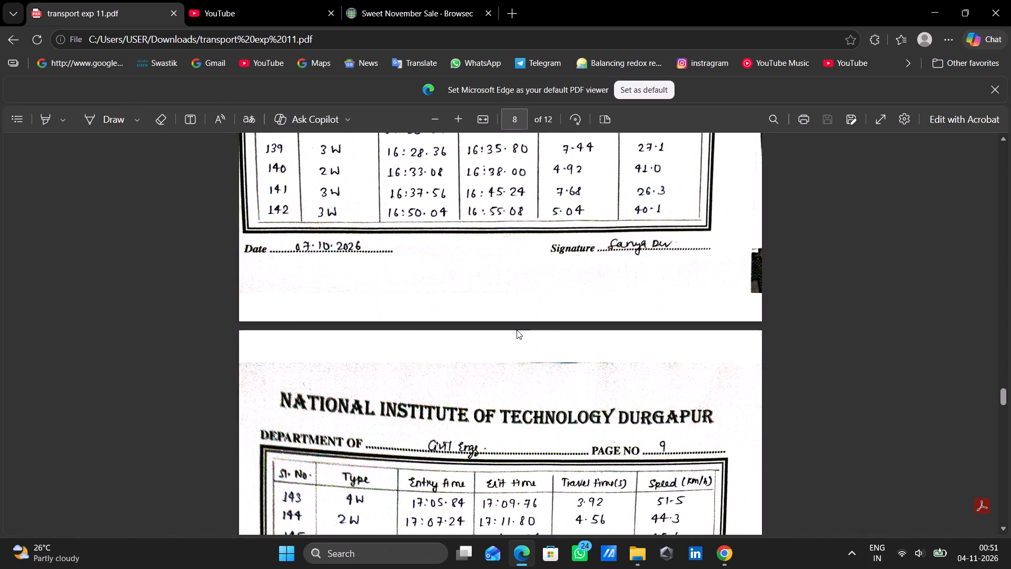
scroll(517, 330, "down", 3)
scroll(517, 330, "down", 2, "ctrl")
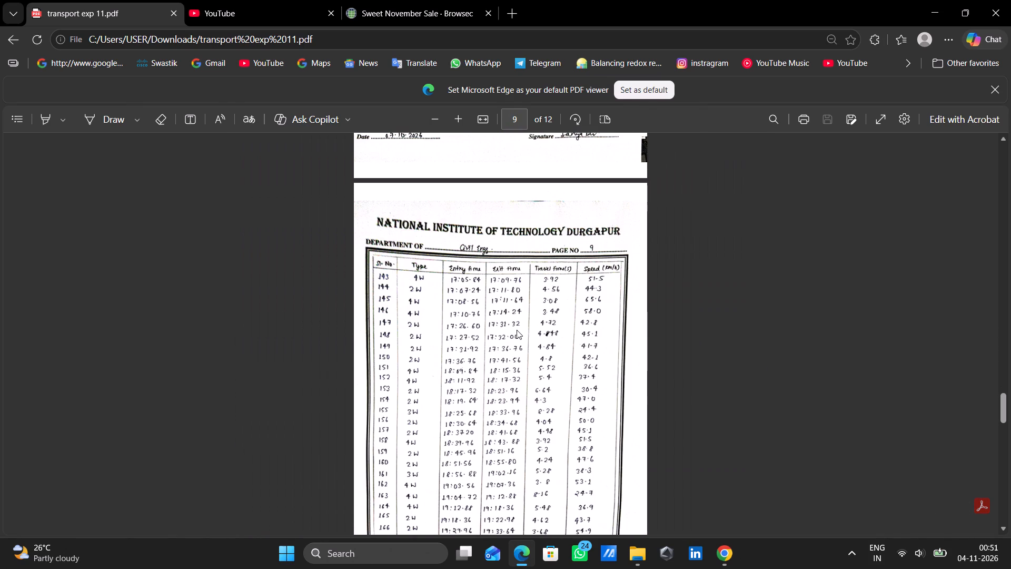
scroll(517, 330, "up", 1)
scroll(517, 330, "down", 2)
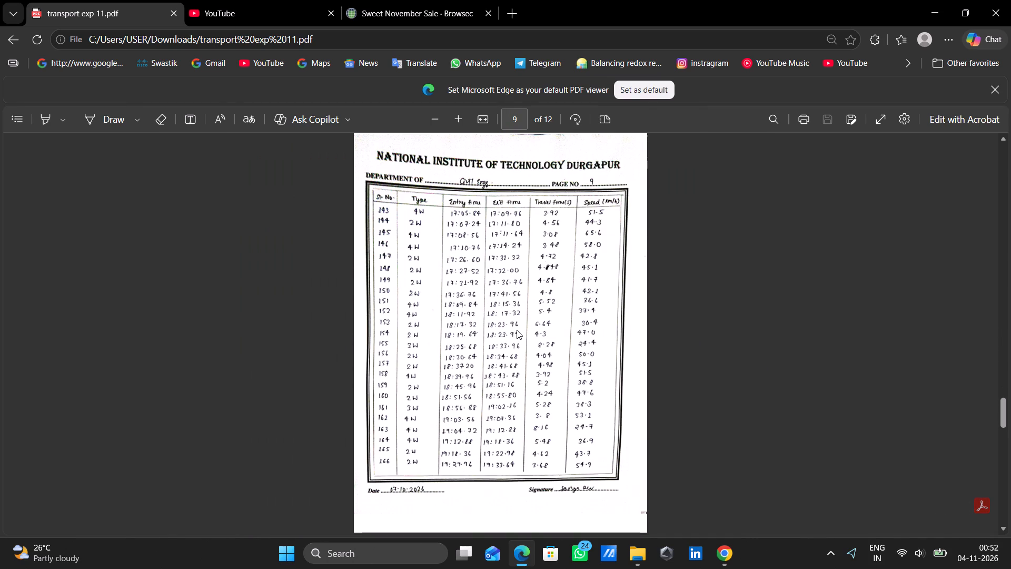
scroll(517, 330, "up", 1, "ctrl")
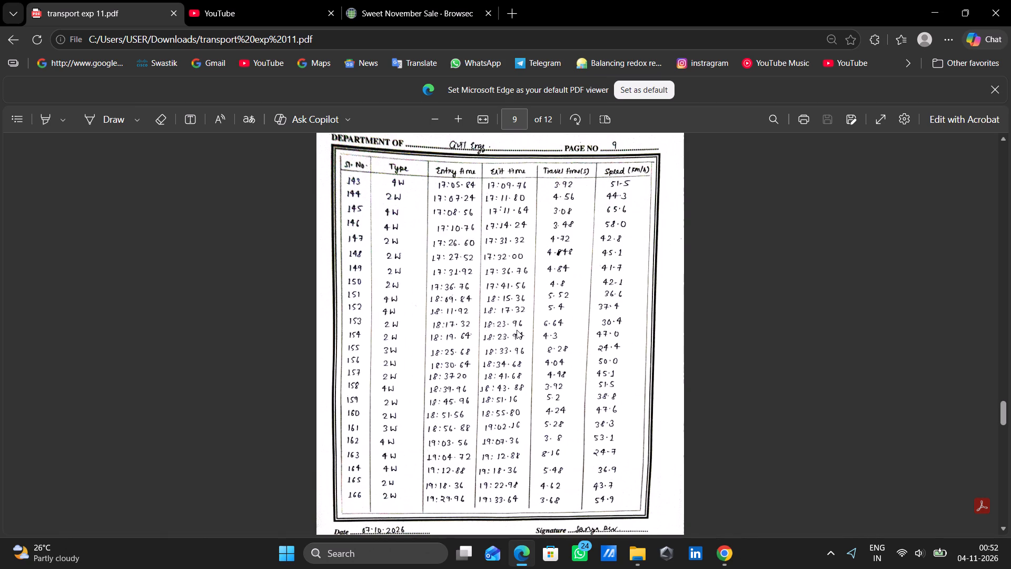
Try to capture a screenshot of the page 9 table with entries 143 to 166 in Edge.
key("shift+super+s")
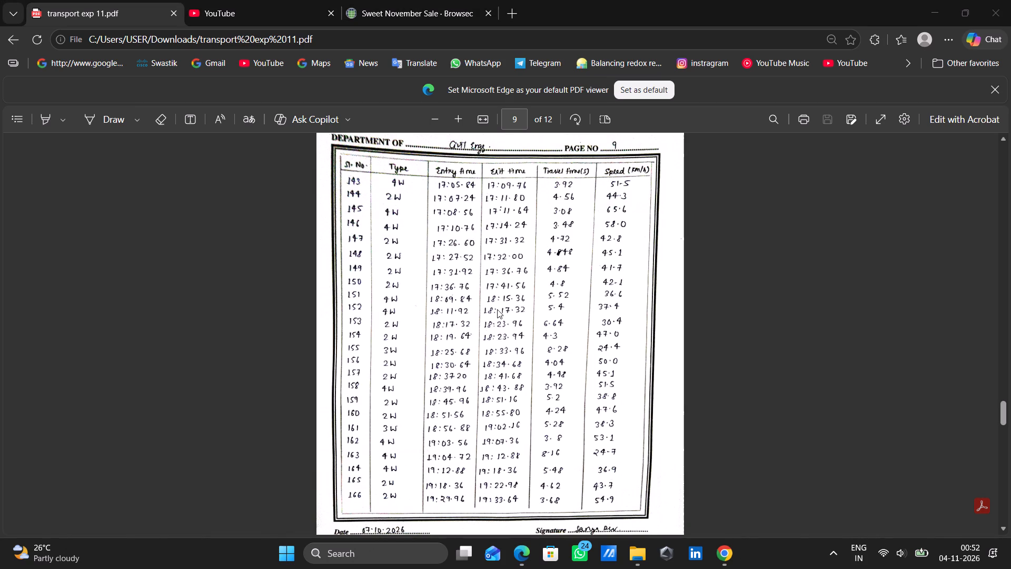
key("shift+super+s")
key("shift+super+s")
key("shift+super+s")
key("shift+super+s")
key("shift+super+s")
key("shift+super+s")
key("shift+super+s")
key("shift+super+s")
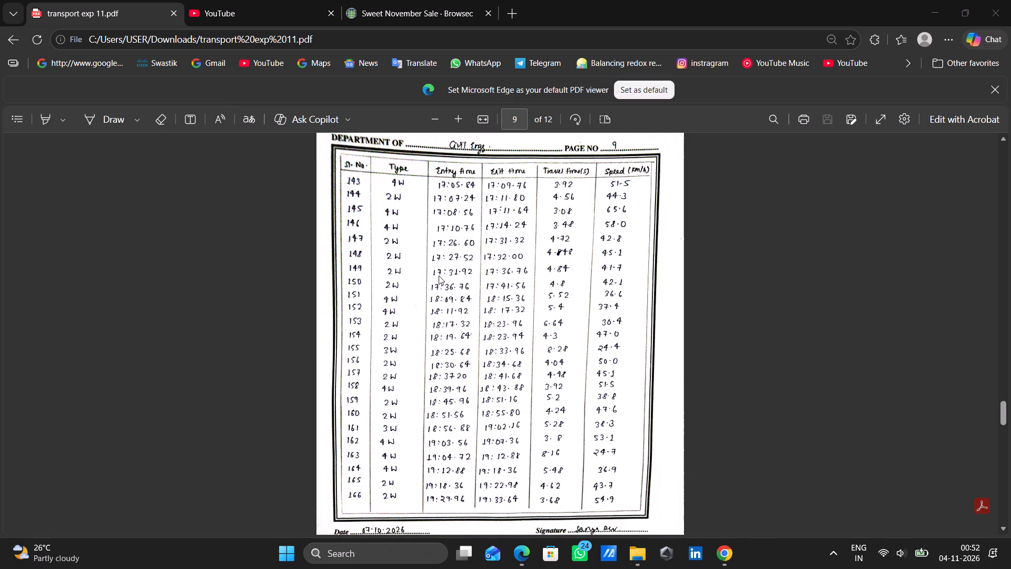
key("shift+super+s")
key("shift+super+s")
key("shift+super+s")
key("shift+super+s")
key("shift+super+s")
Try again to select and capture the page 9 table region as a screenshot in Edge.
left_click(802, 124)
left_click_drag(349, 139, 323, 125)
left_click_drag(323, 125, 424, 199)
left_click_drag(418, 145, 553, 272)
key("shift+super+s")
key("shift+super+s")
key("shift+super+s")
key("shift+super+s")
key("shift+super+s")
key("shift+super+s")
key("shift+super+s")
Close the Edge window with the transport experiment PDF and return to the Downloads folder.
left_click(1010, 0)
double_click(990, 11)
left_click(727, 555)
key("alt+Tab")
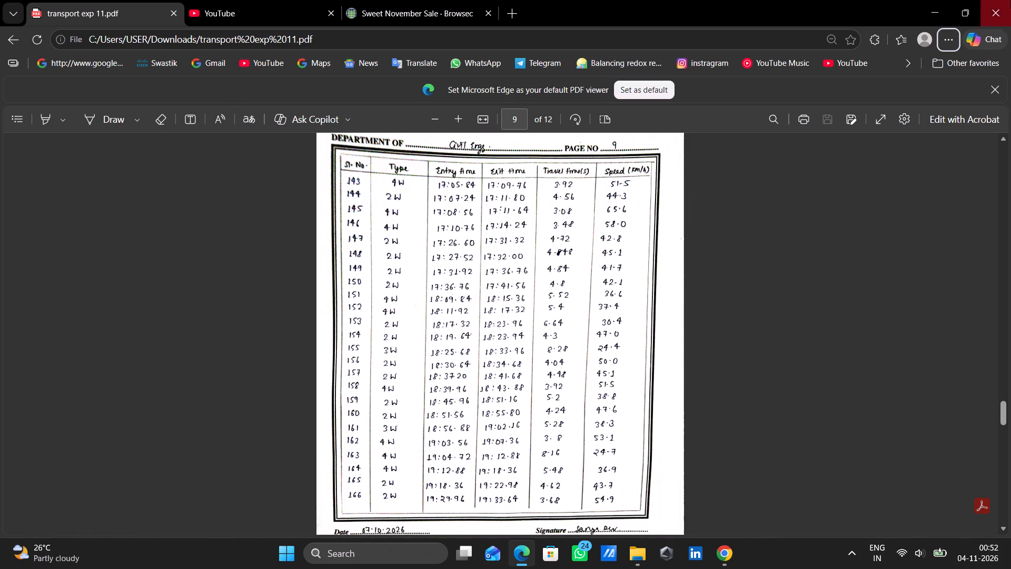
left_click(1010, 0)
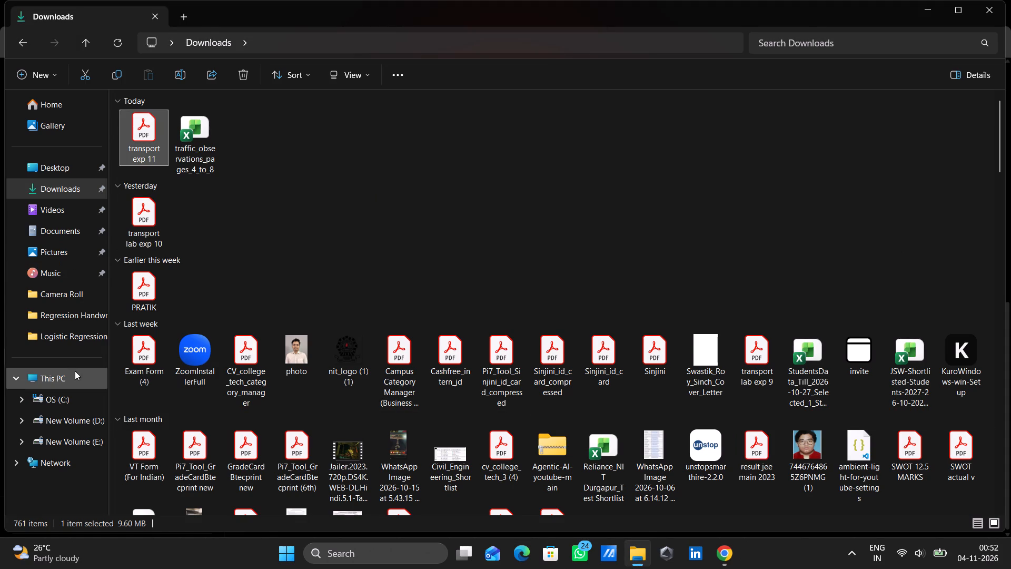
Open the transport exp 11 PDF from the Downloads folder in Acrobat and close the All tools pane.
left_click(75, 375)
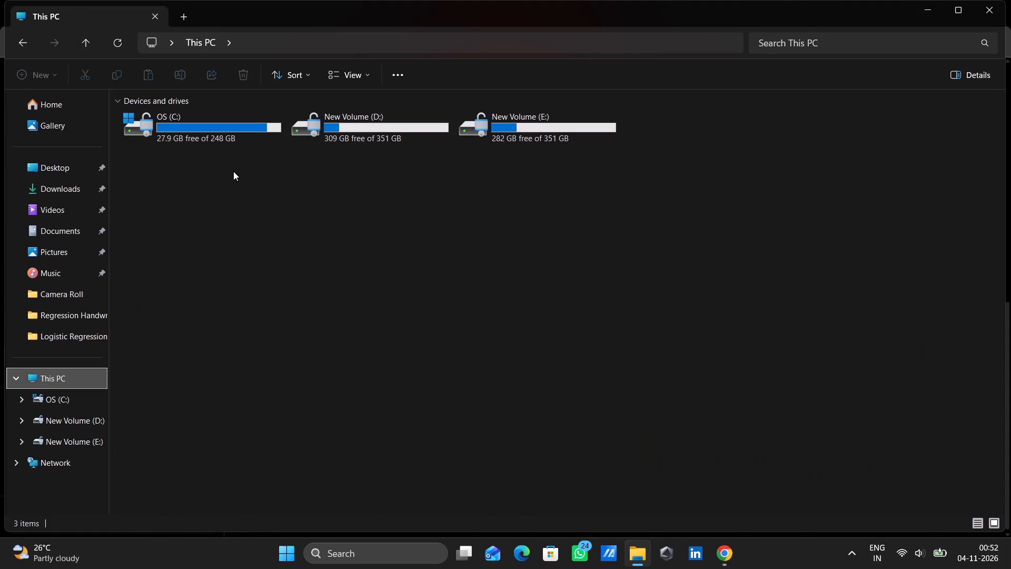
left_click(62, 180)
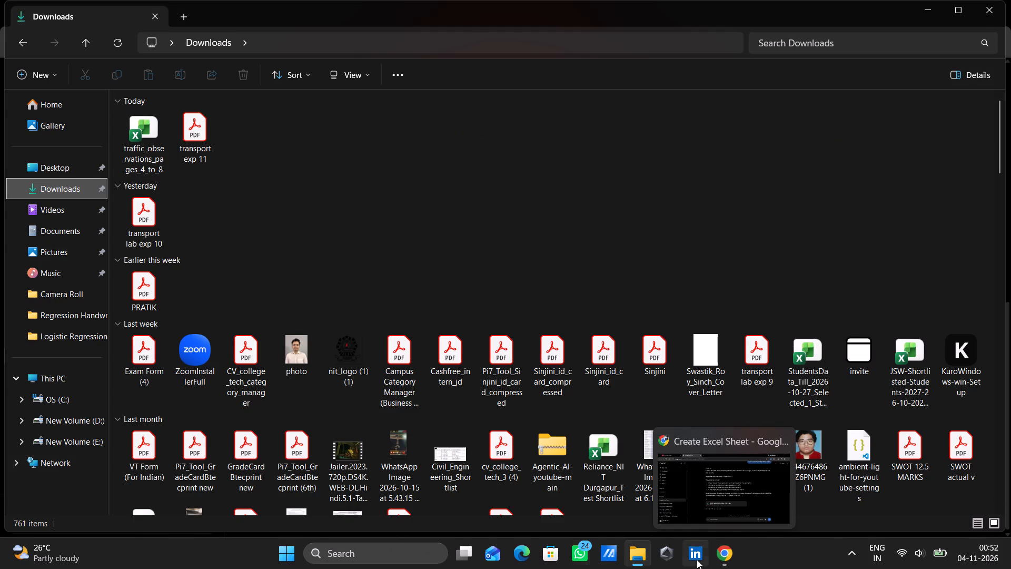
double_click(196, 151)
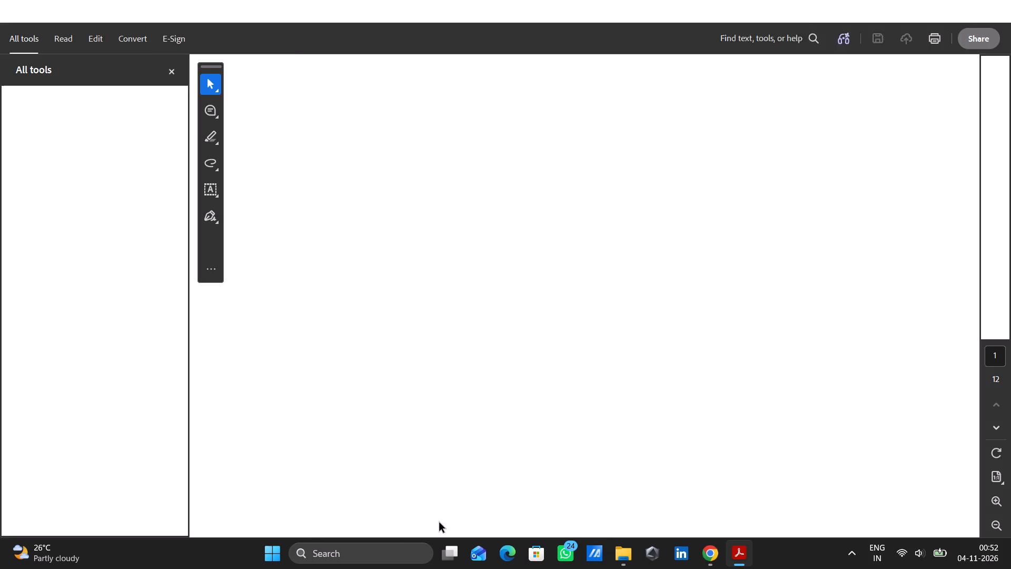
scroll(533, 349, "down", 14)
left_click_drag(659, 345, 658, 349)
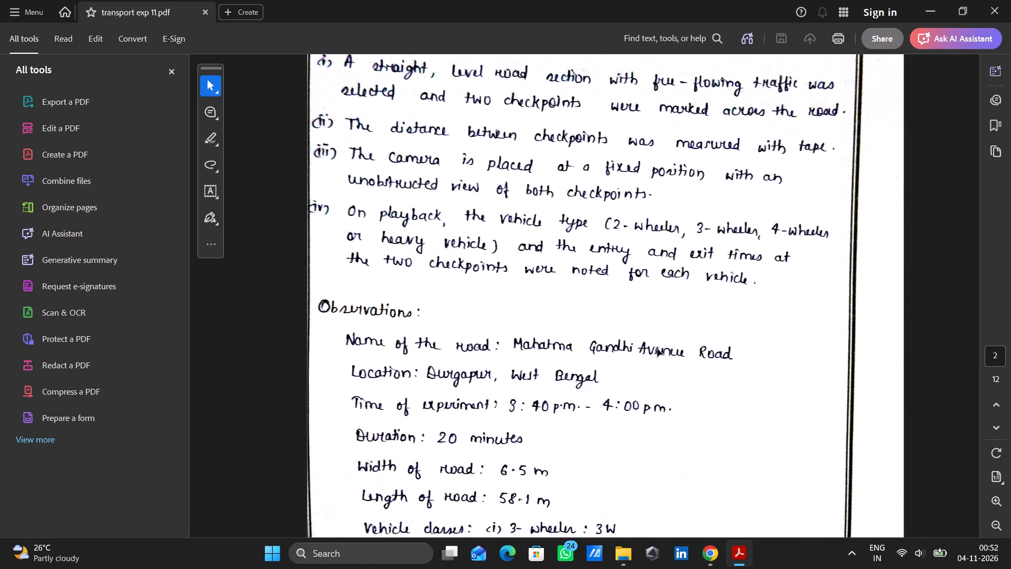
left_click(175, 73)
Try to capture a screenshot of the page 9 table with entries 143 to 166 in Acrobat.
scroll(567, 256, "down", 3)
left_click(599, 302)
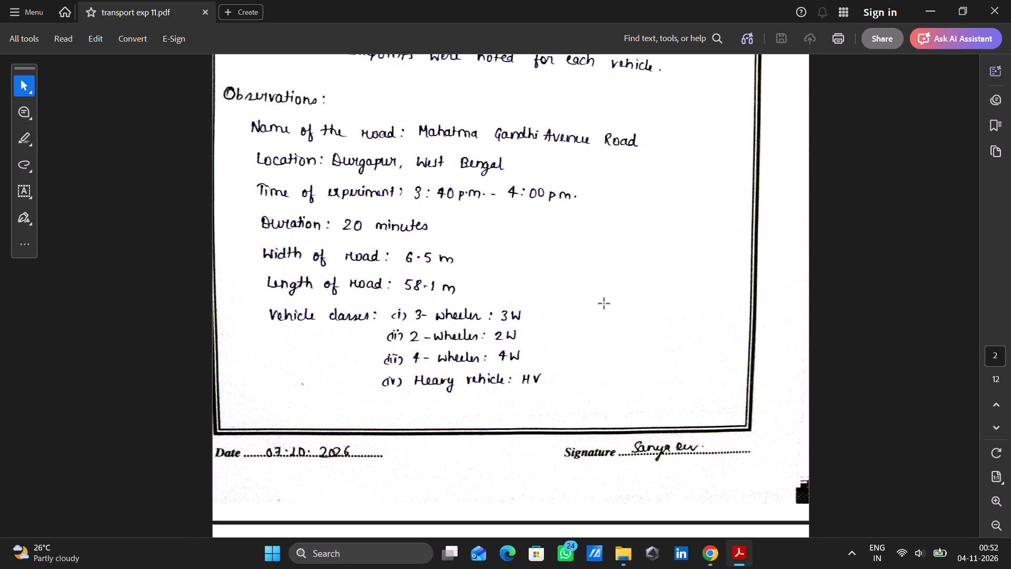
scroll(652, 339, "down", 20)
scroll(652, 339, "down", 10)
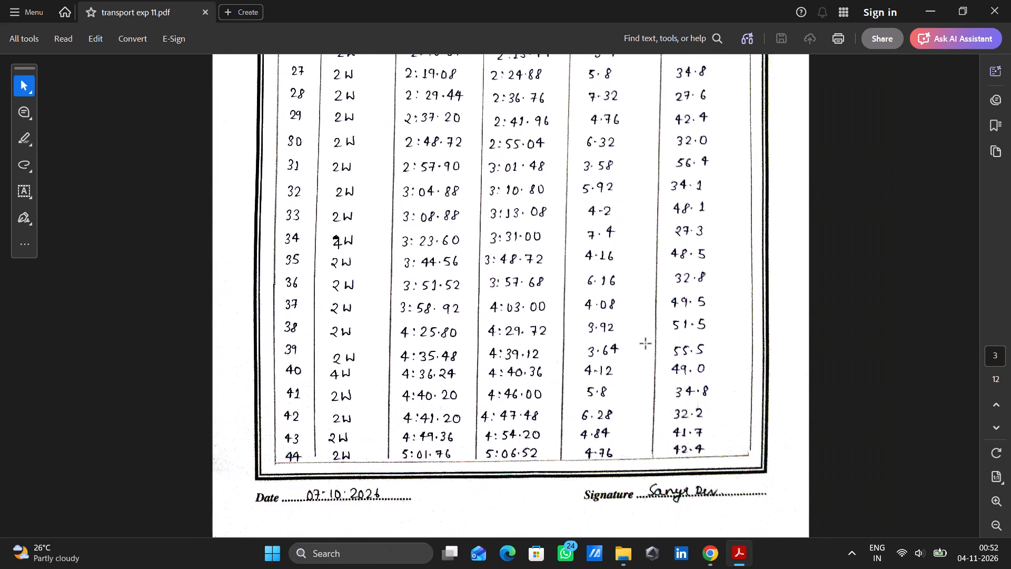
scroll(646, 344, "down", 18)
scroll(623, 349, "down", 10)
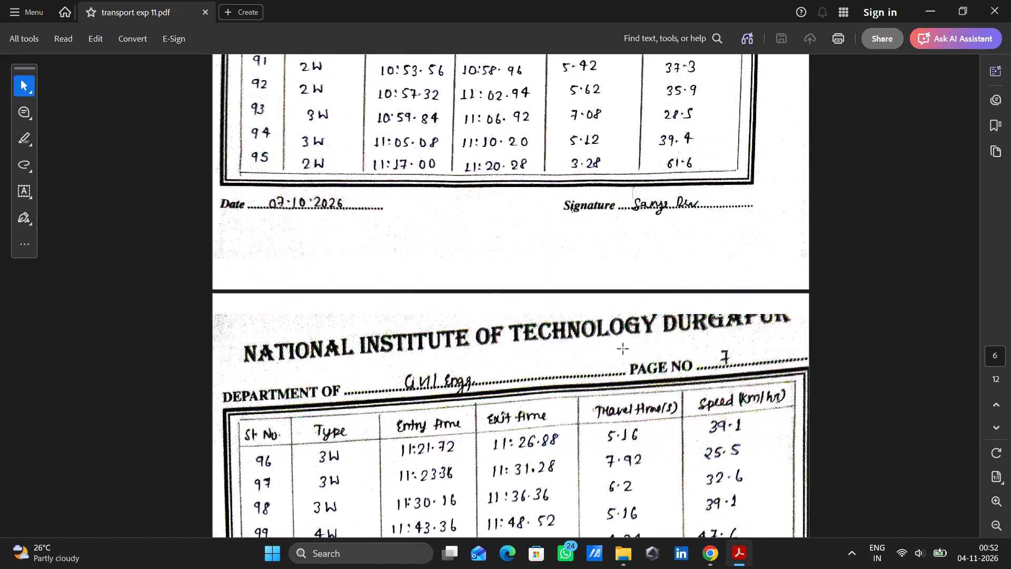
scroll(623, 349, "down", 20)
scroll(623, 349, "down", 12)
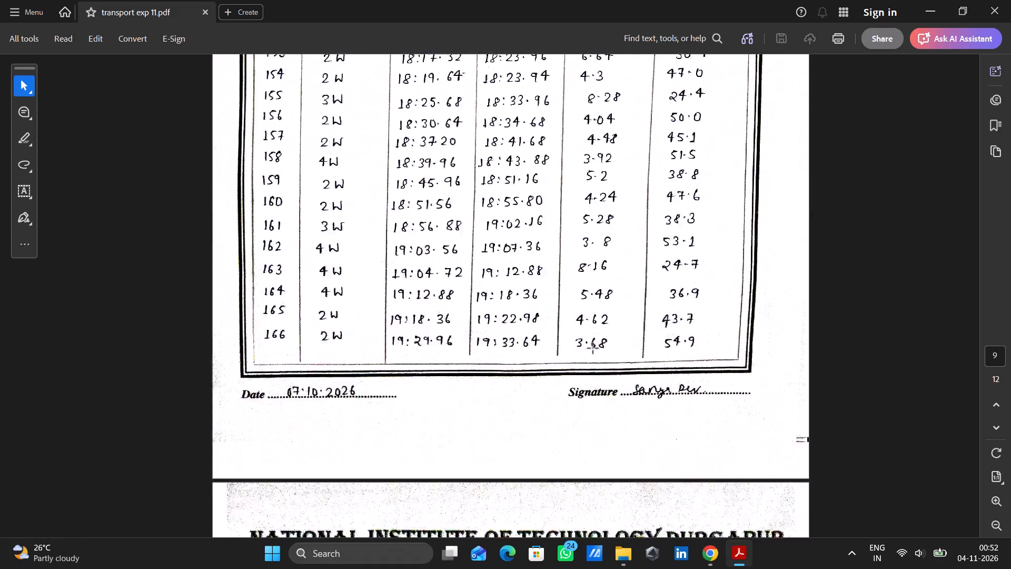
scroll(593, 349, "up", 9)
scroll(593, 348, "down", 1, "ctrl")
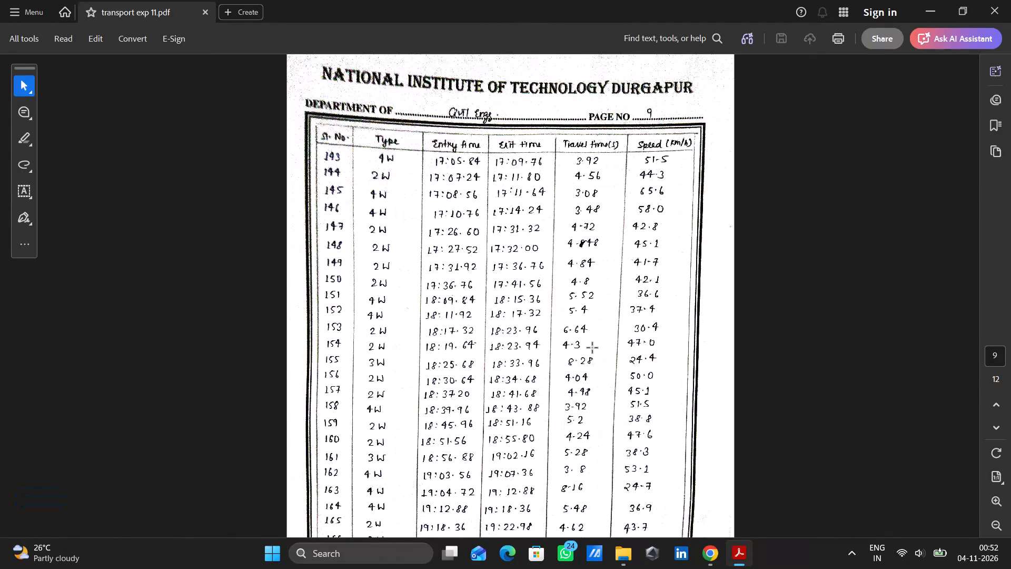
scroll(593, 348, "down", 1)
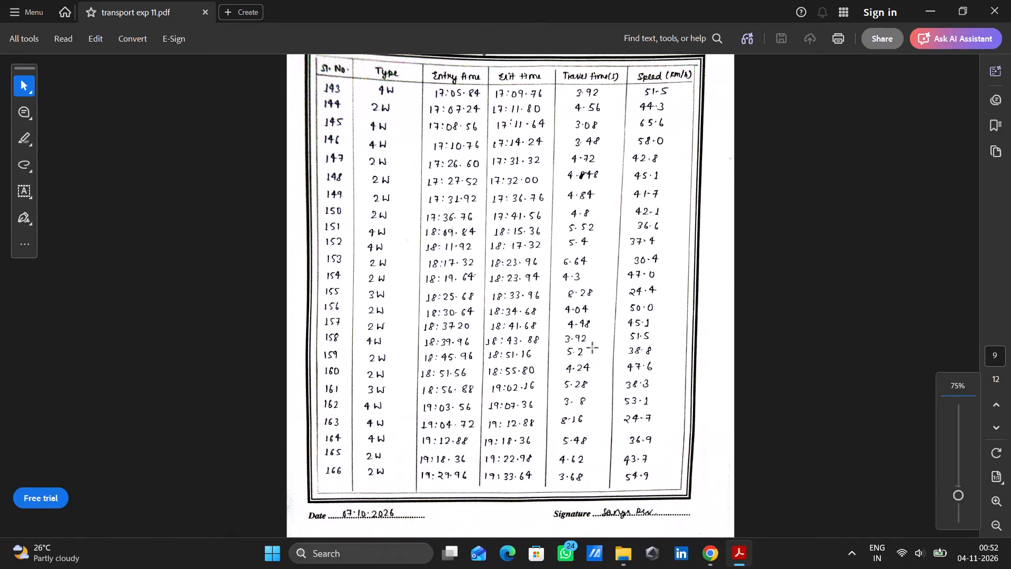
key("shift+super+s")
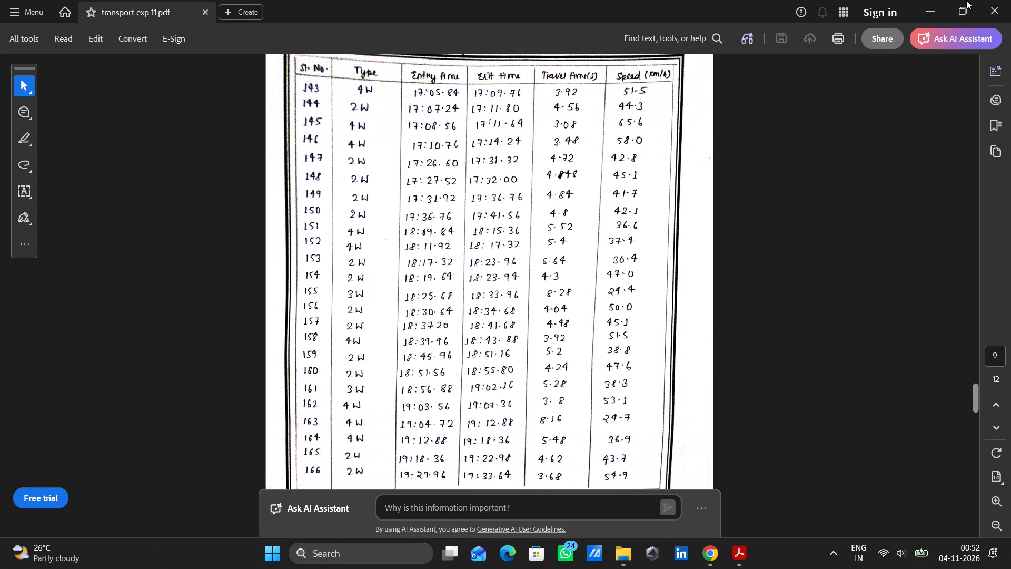
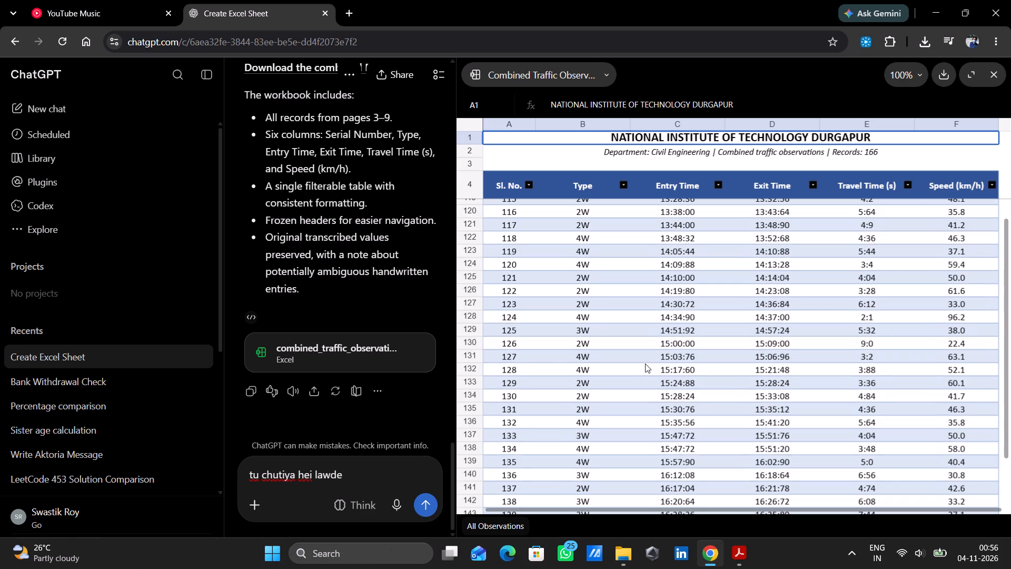
scroll(645, 364, "down", 3)
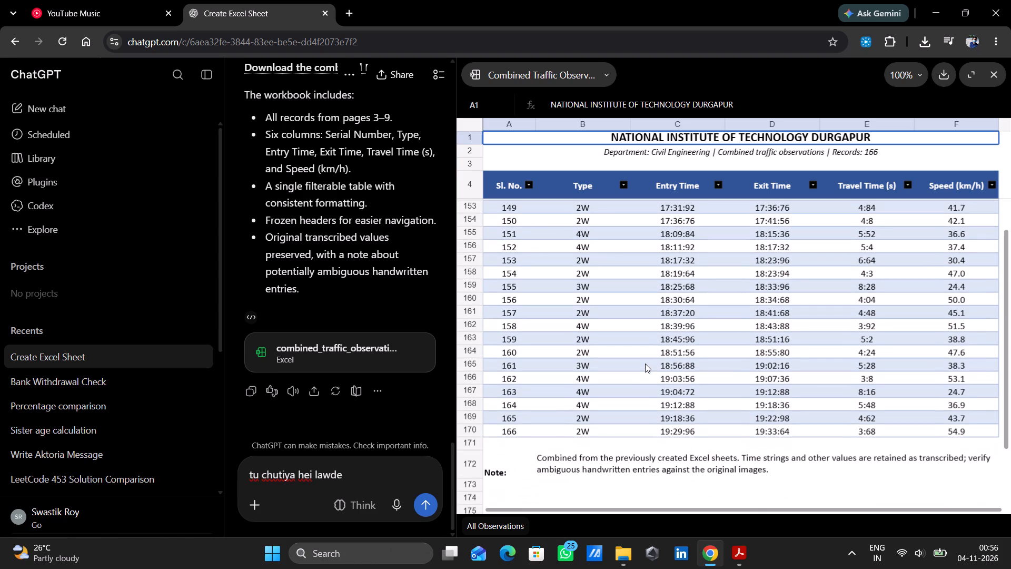
Search Google for "excel to pdf" in a new browser tab.
left_click(354, 3)
type("excek to")
key("BackSpace")
key("BackSpace")
key("BackSpace")
key("BackSpace")
type("l t")
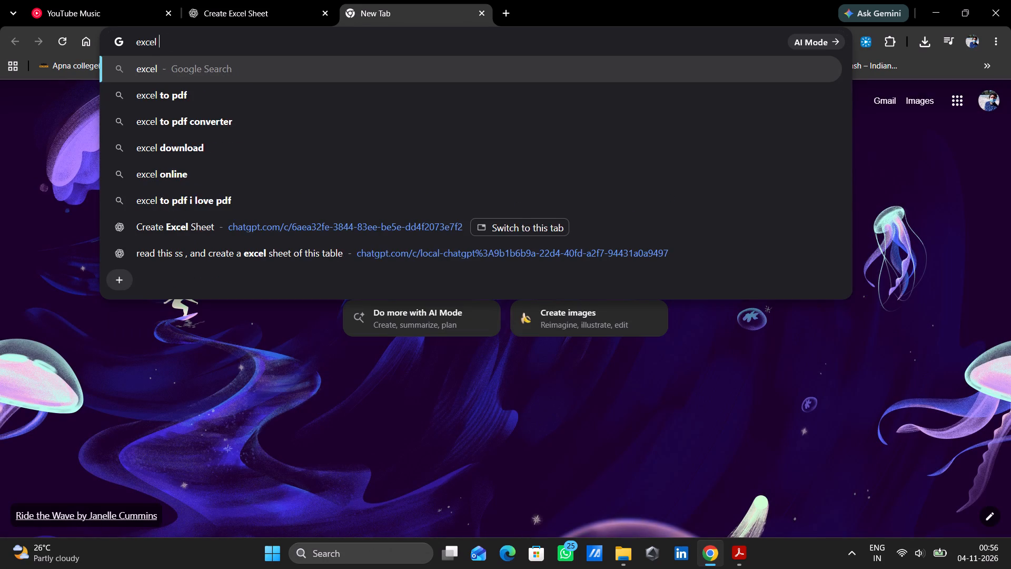
key("space")
key("BackSpace")
type("o pdf")
key("Return")
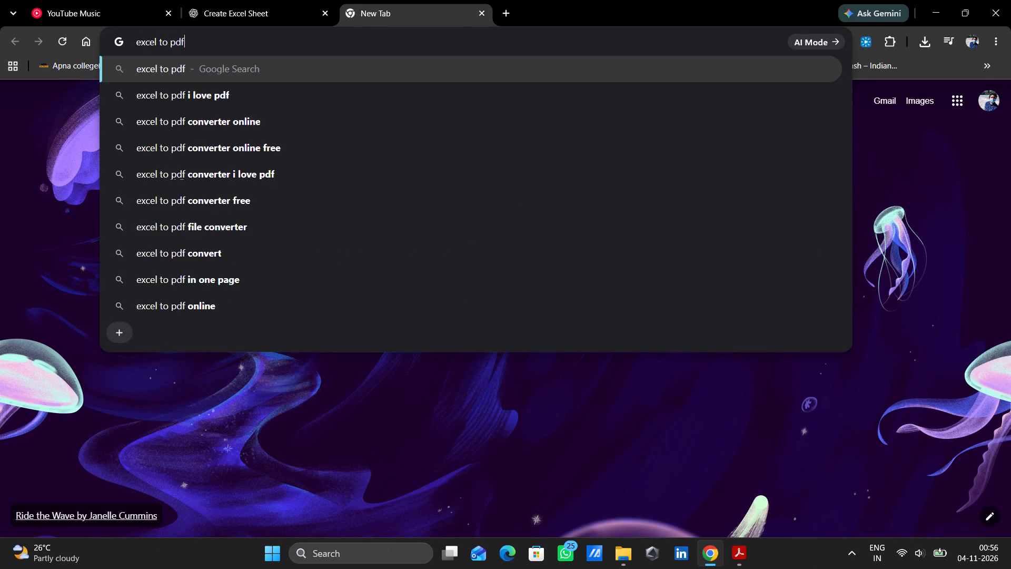
Download the combined_traffic_observations workbook from the ChatGPT conversation.
left_click(264, 0)
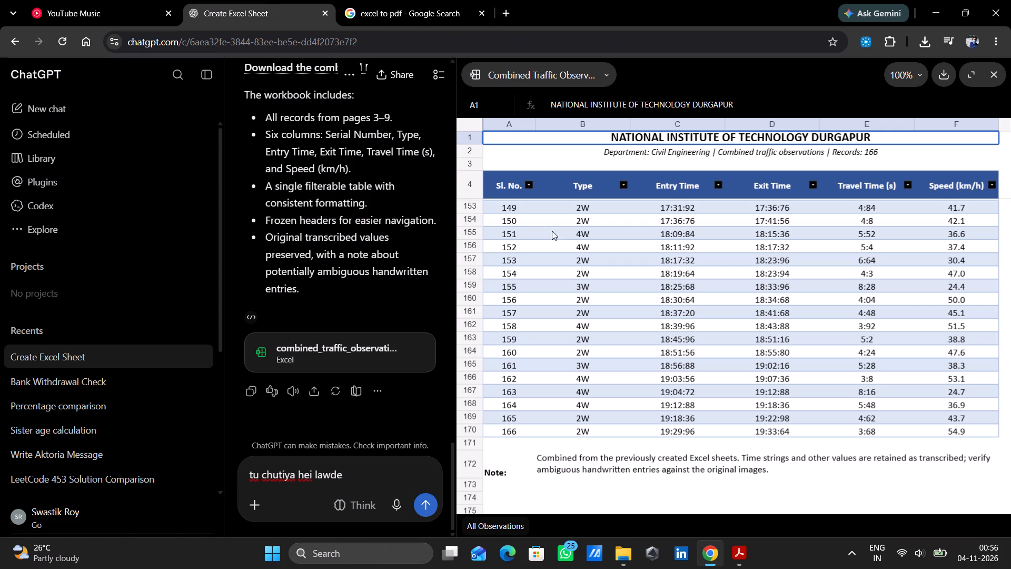
left_click(415, 358)
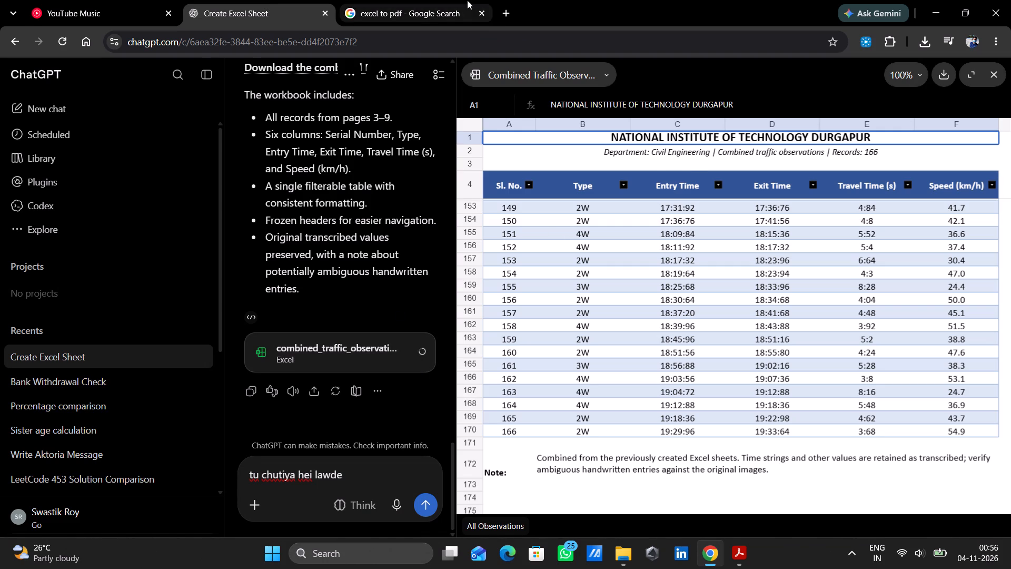
Open iLovePDF's Excel to PDF converter from the search results and convert the combined_traffic_observations workbook from Downloads.
left_click(464, 0)
left_click(280, 180)
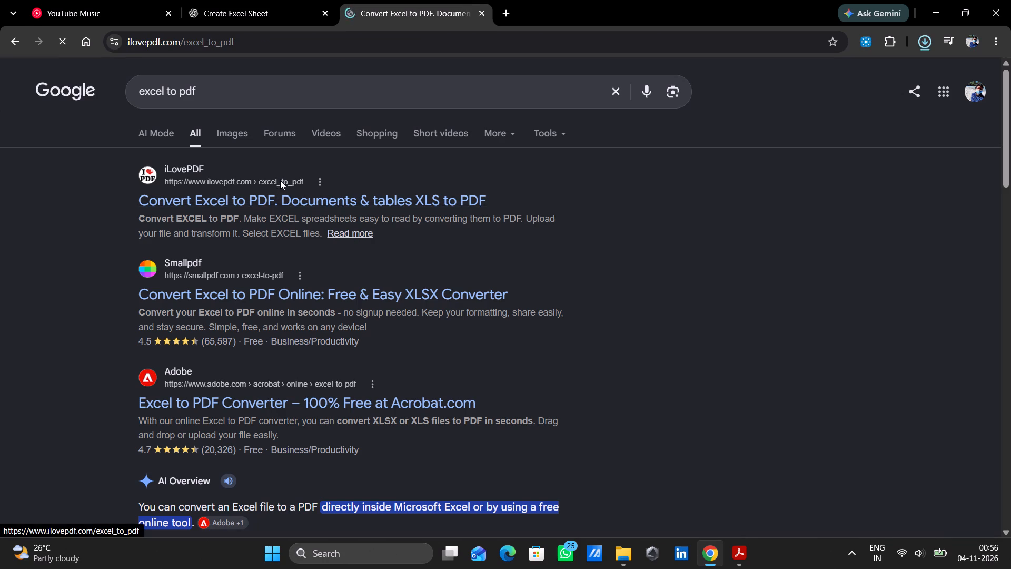
left_click(453, 215)
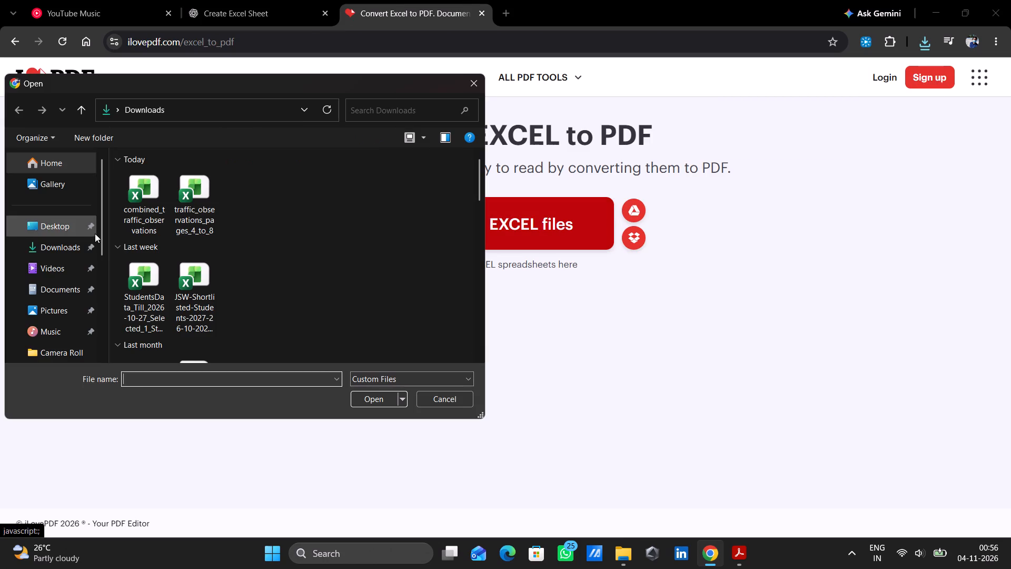
left_click(75, 244)
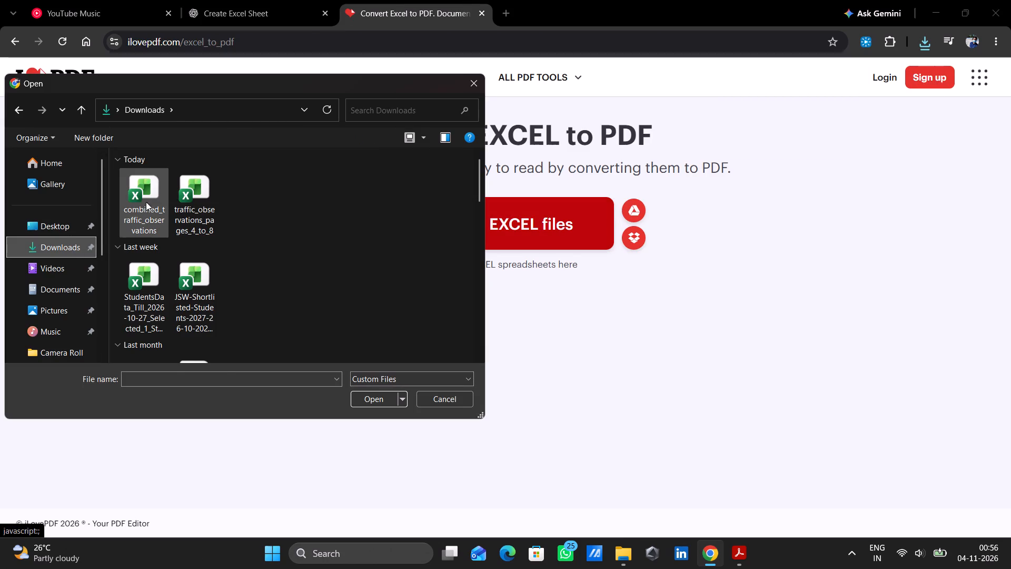
double_click(153, 201)
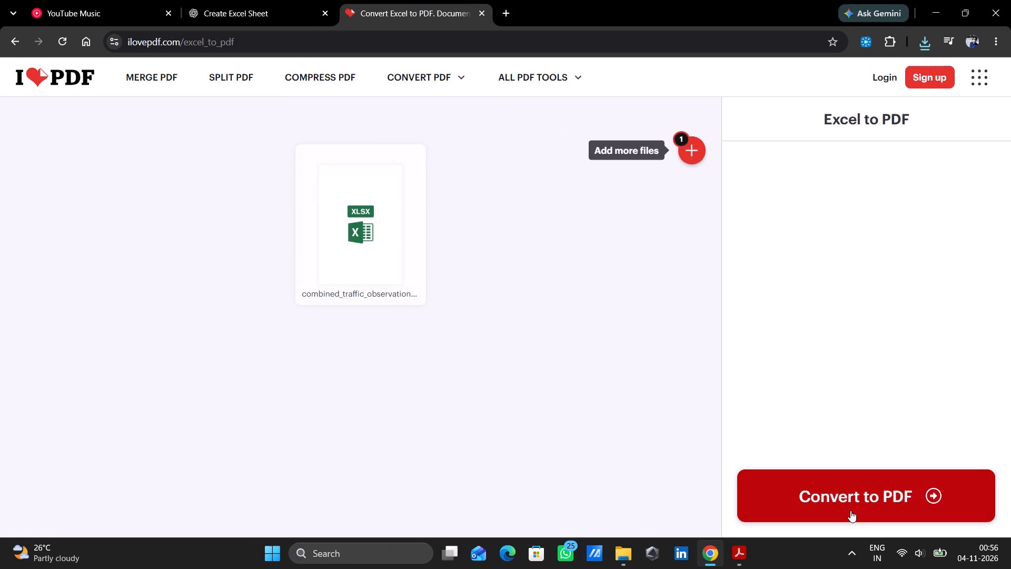
left_click(850, 511)
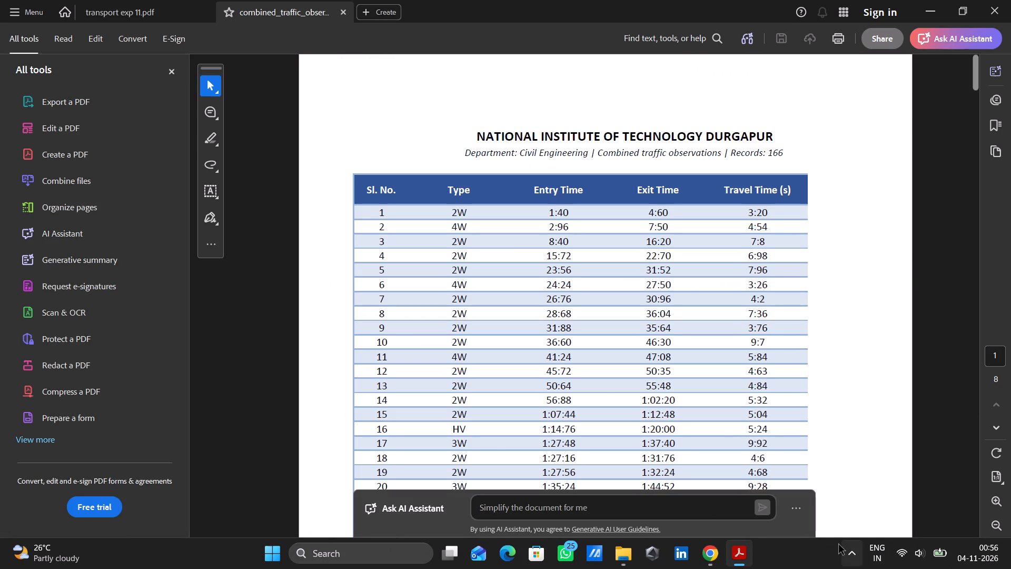
Look through the converted combined traffic observations PDF in Acrobat to check how the table is laid out across its pages.
scroll(740, 324, "down", 7)
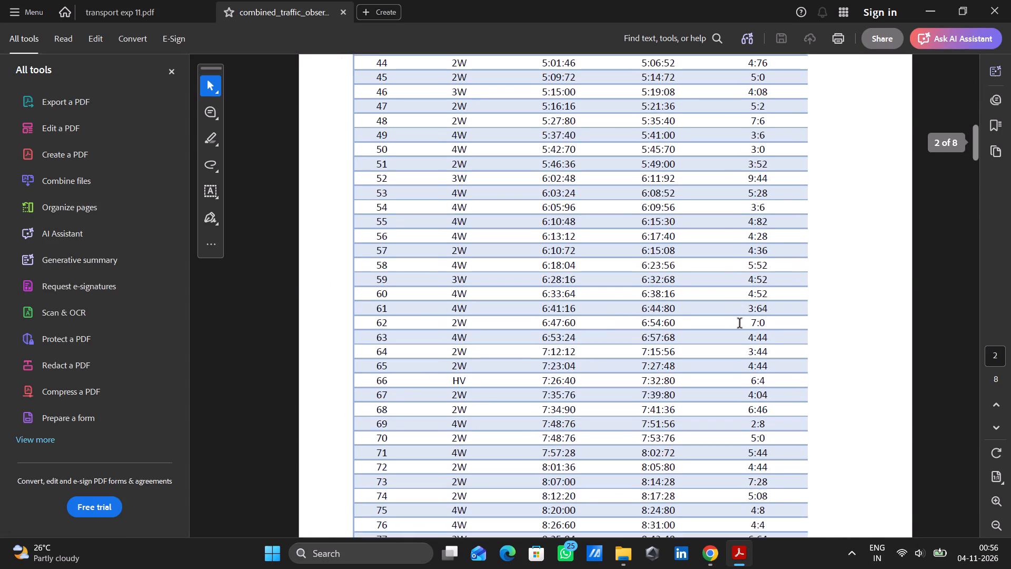
scroll(740, 324, "down", 9)
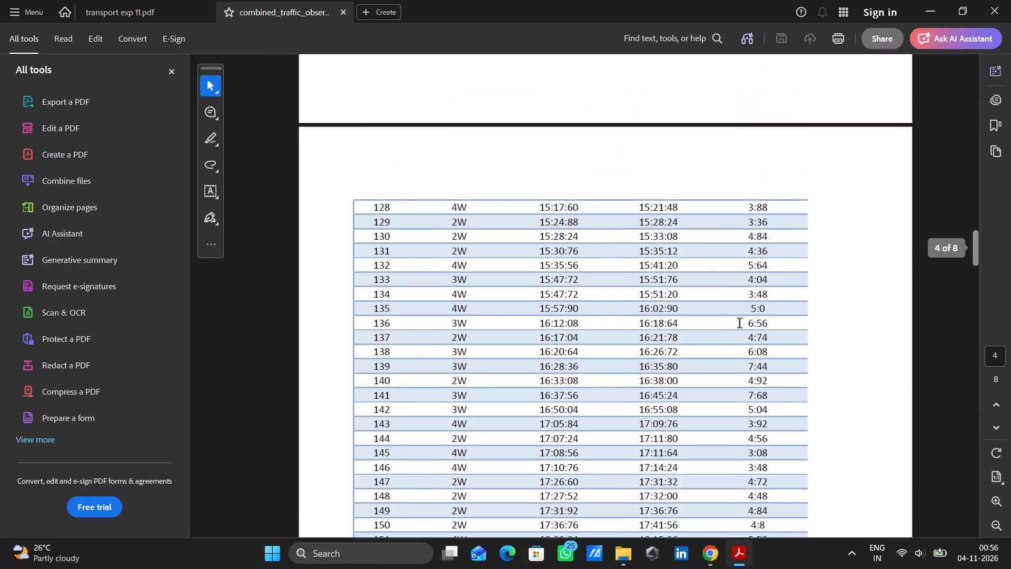
scroll(740, 324, "down", 1)
scroll(740, 324, "up", 2)
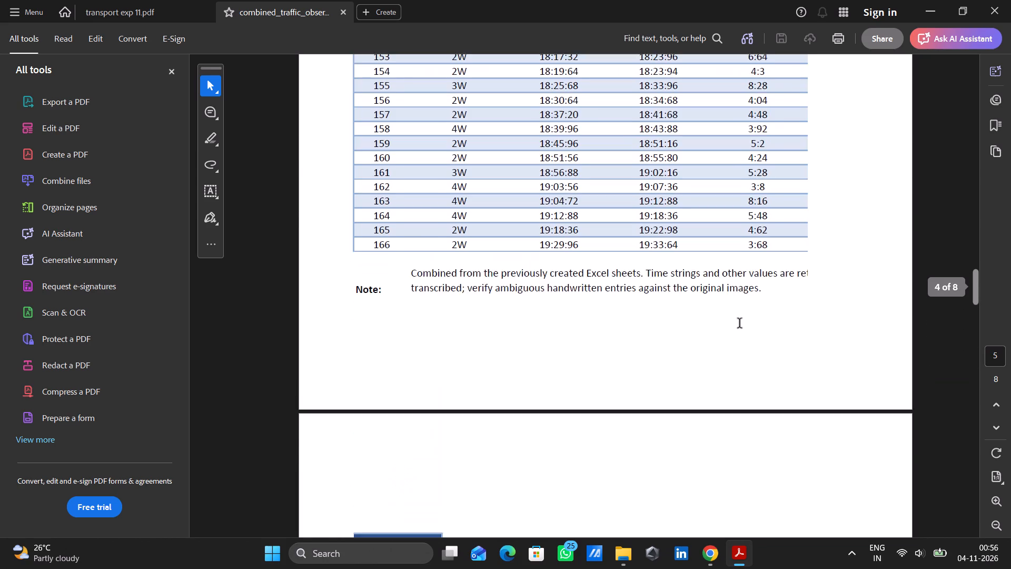
scroll(740, 324, "up", 3)
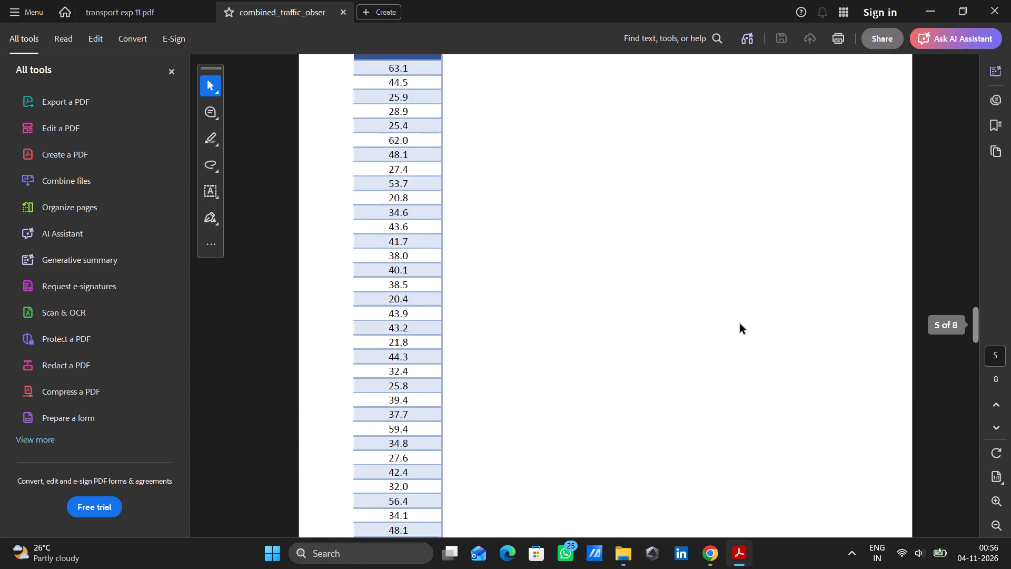
scroll(740, 324, "up", 2)
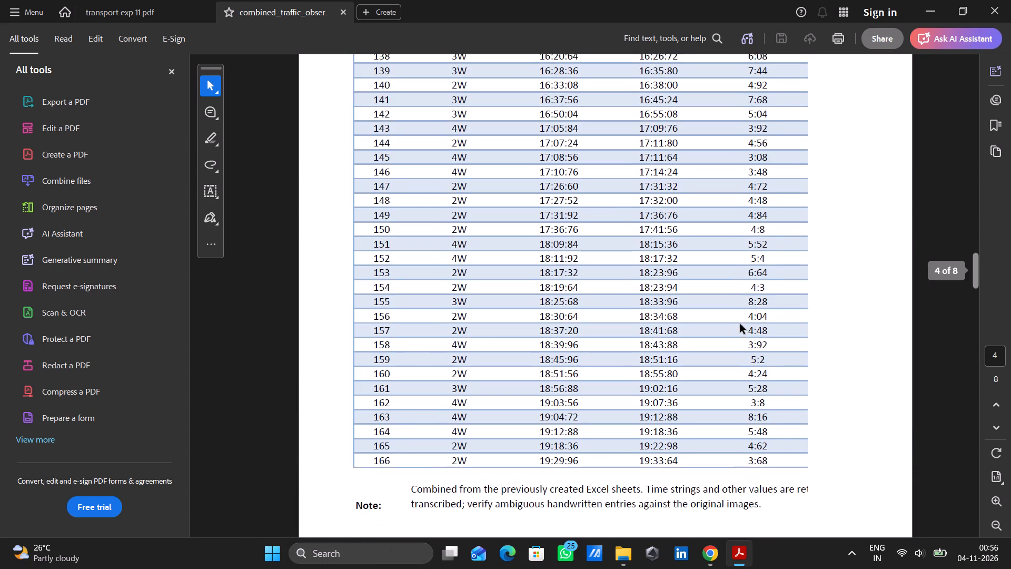
scroll(740, 324, "up", 7)
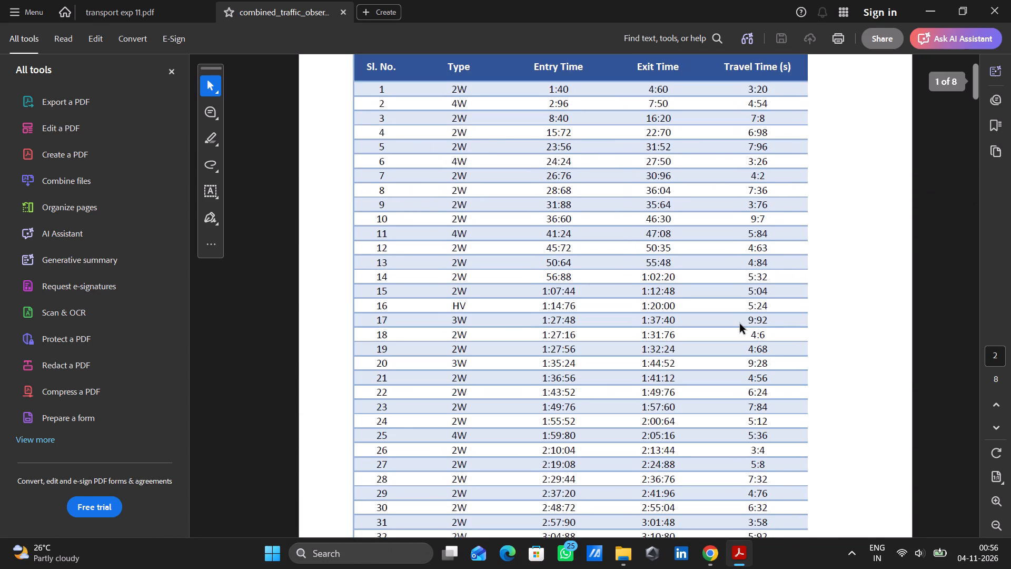
scroll(740, 324, "up", 1)
Compare the PDF pages holding the serial number to travel time columns with those holding the Speed (km/h) column.
scroll(740, 324, "down", 14)
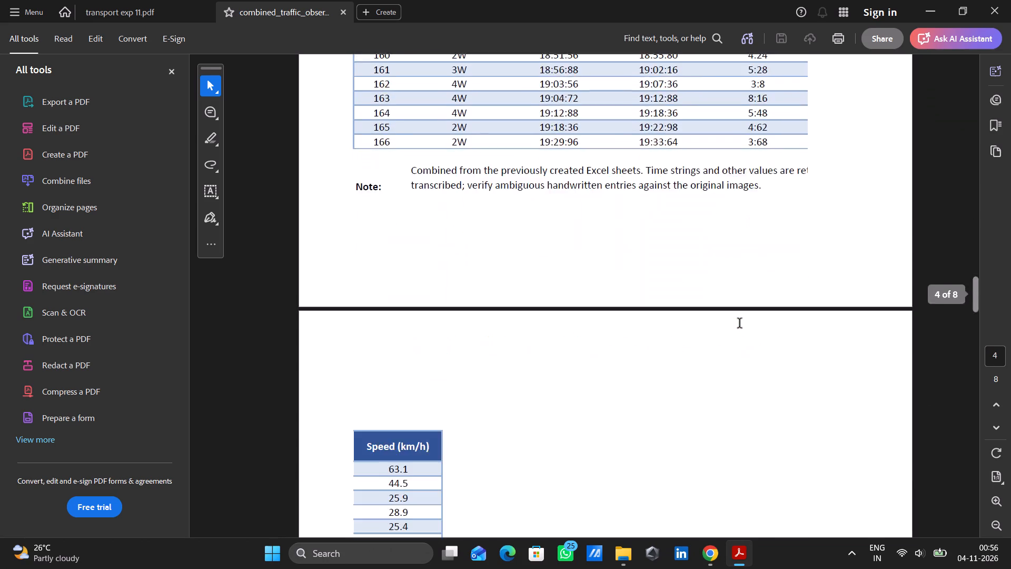
scroll(740, 324, "down", 1)
scroll(740, 324, "up", 8)
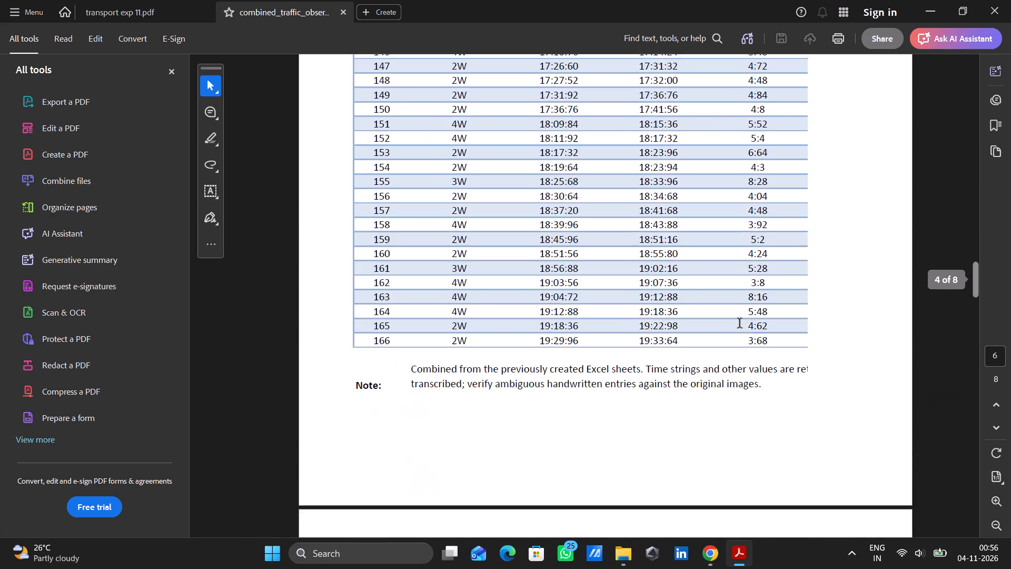
scroll(740, 324, "up", 8)
scroll(740, 324, "down", 4)
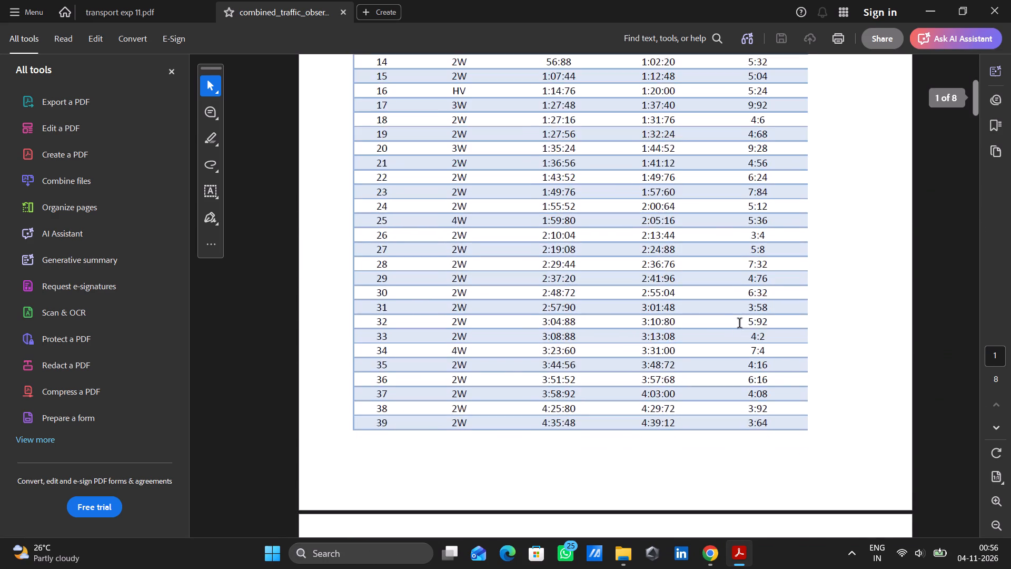
scroll(740, 324, "down", 8)
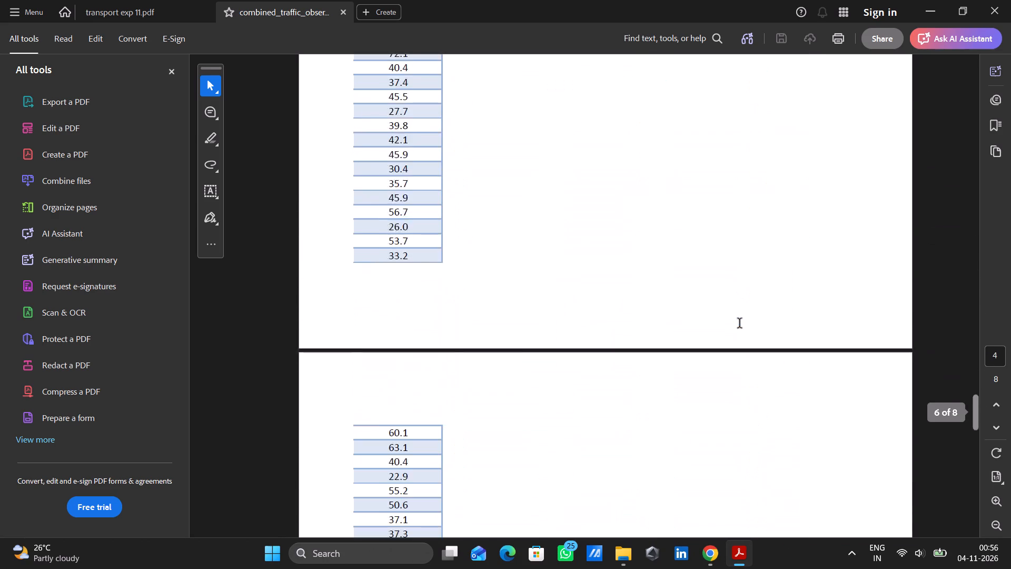
scroll(740, 324, "down", 4)
scroll(740, 324, "up", 3)
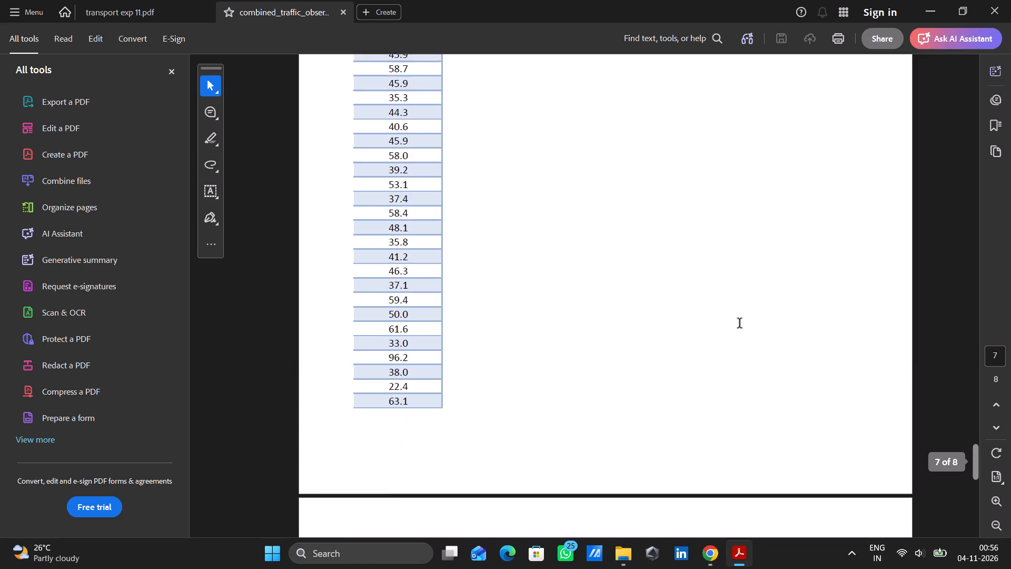
scroll(740, 324, "up", 2)
scroll(588, 223, "up", 6)
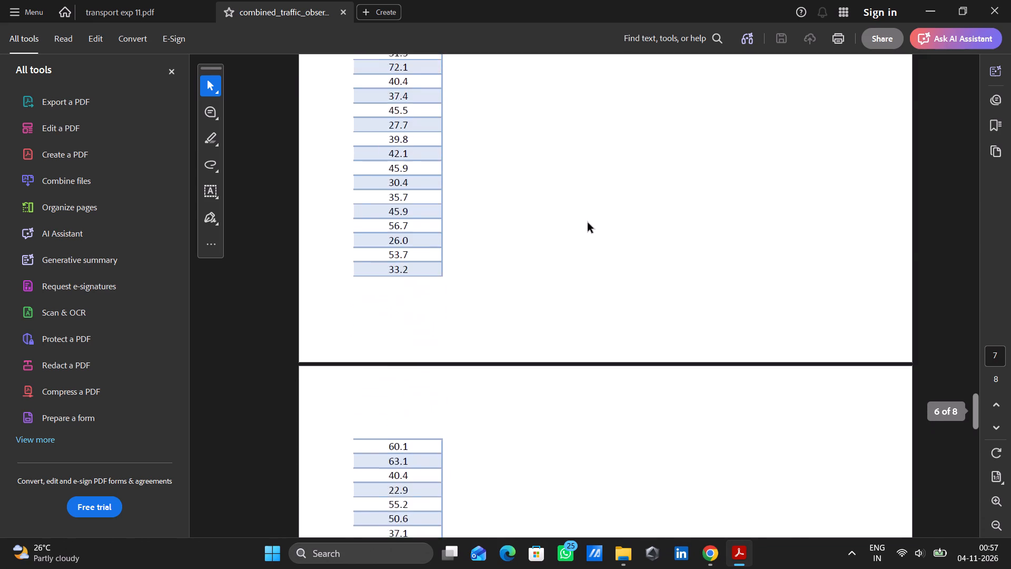
scroll(588, 223, "up", 8)
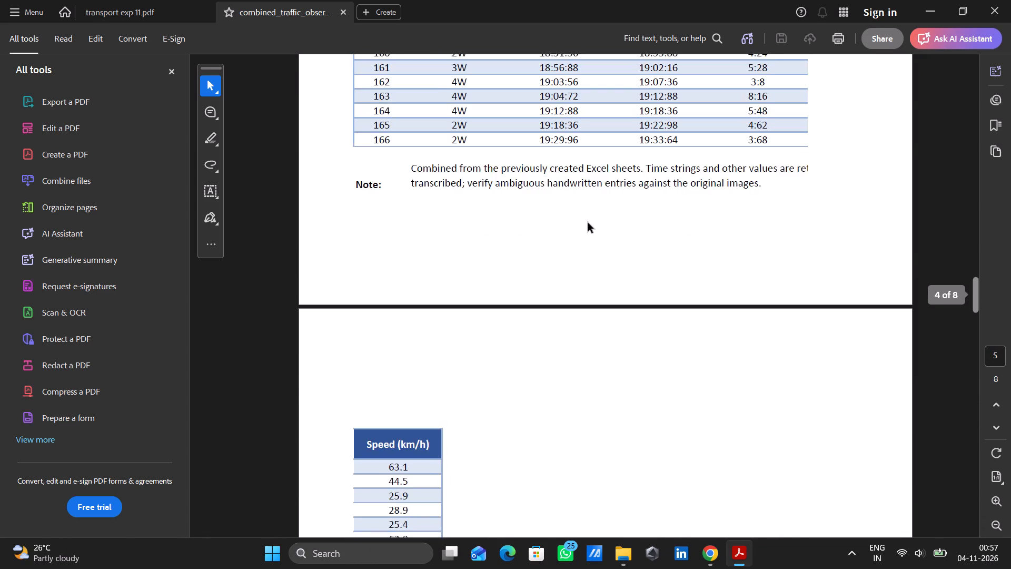
scroll(588, 223, "down", 1)
scroll(373, 435, "down", 1)
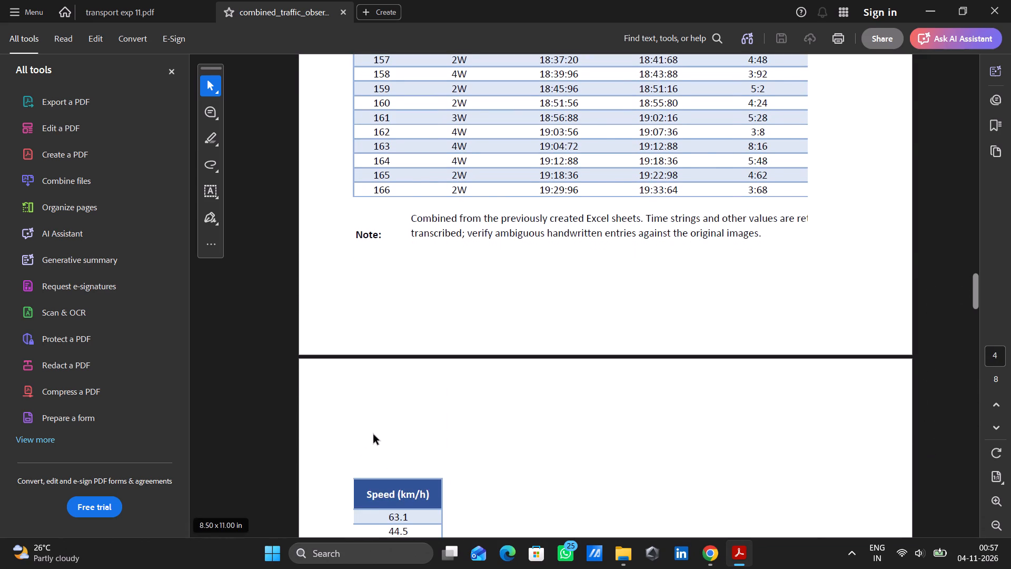
Compare the converted combined traffic observations PDF with the handwritten table in transport exp 11.pdf.
scroll(373, 435, "down", 1)
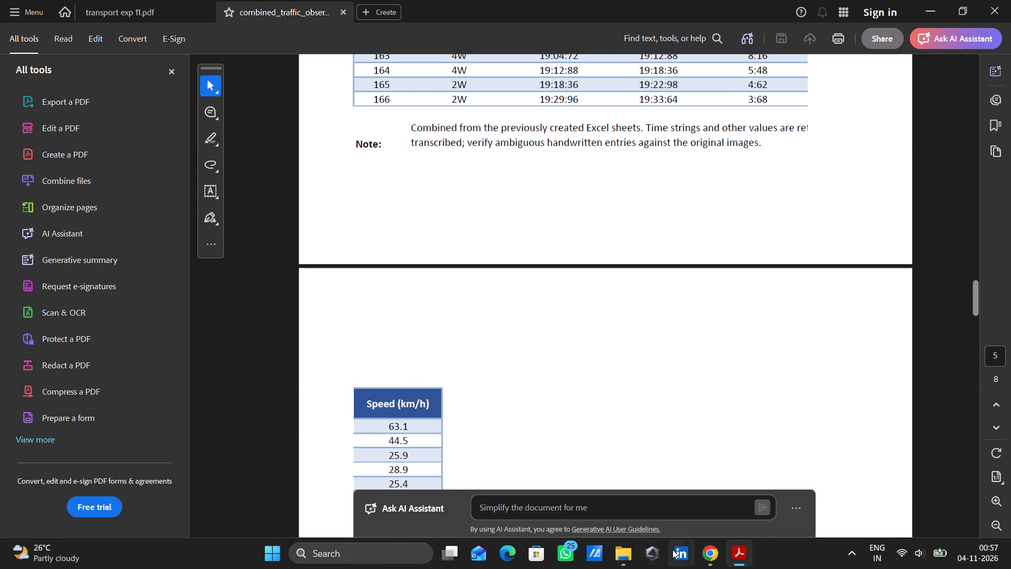
left_click(136, 6)
scroll(411, 140, "up", 1)
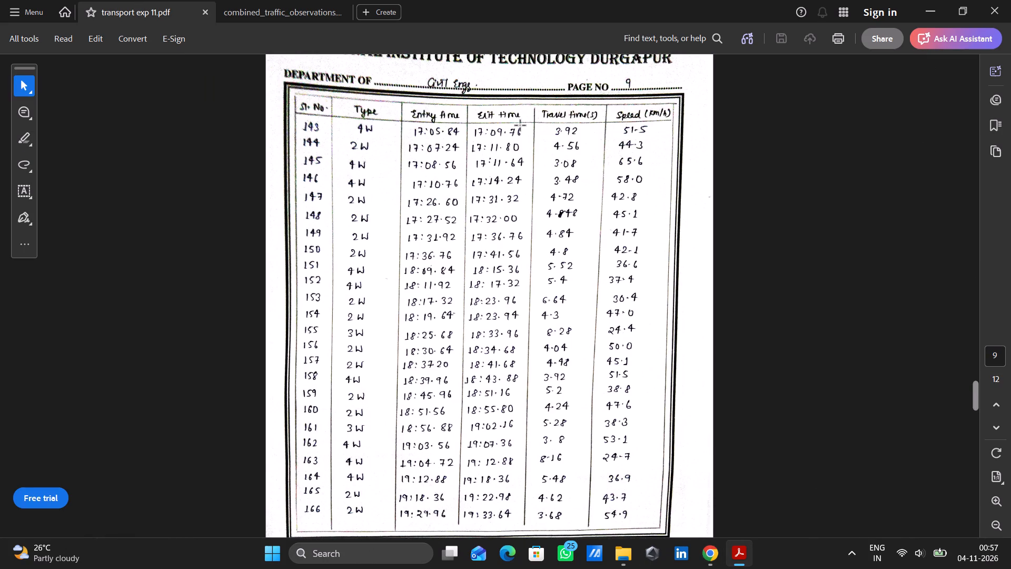
left_click(270, 13)
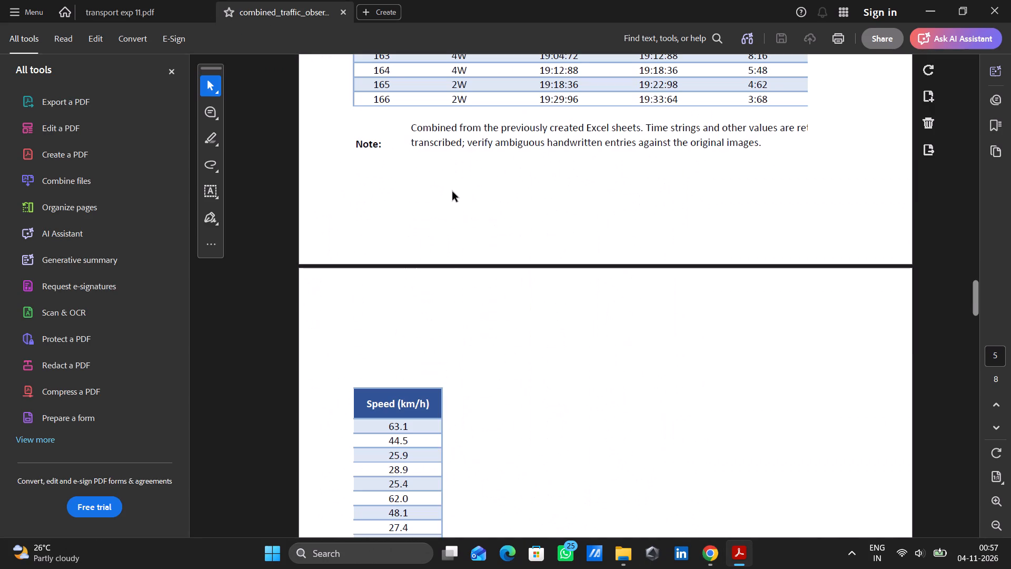
scroll(454, 194, "up", 2)
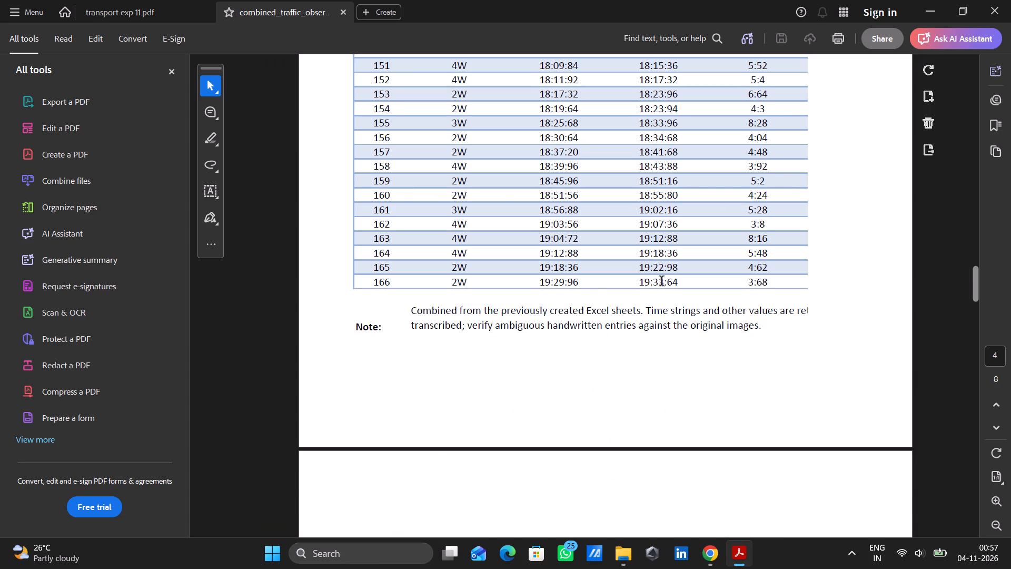
scroll(599, 327, "down", 7)
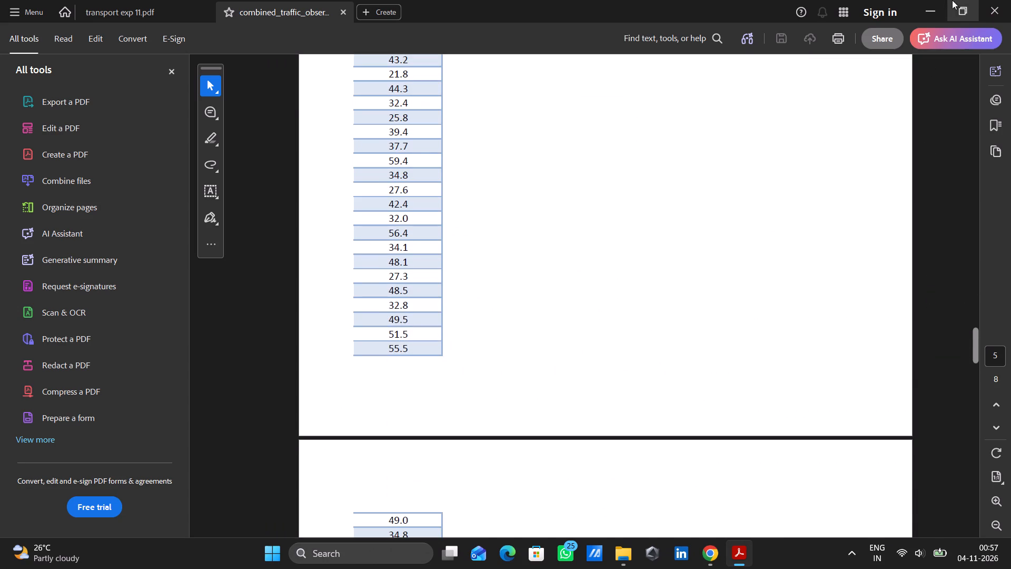
Switch to Chrome, open the downloaded combined_traffic_observations workbook in Excel and enable editing.
left_click(921, 0)
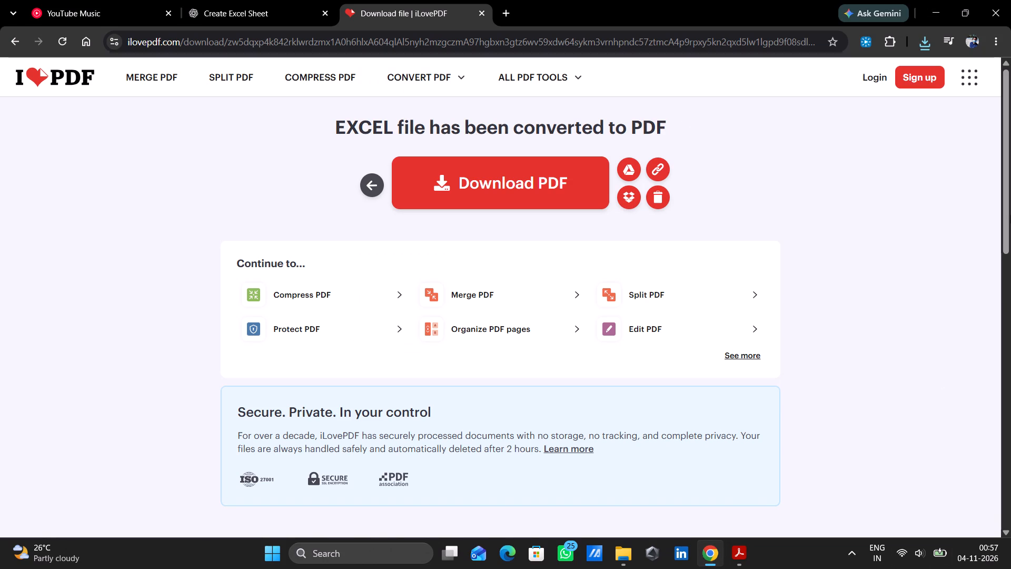
left_click(923, 37)
left_click(804, 136)
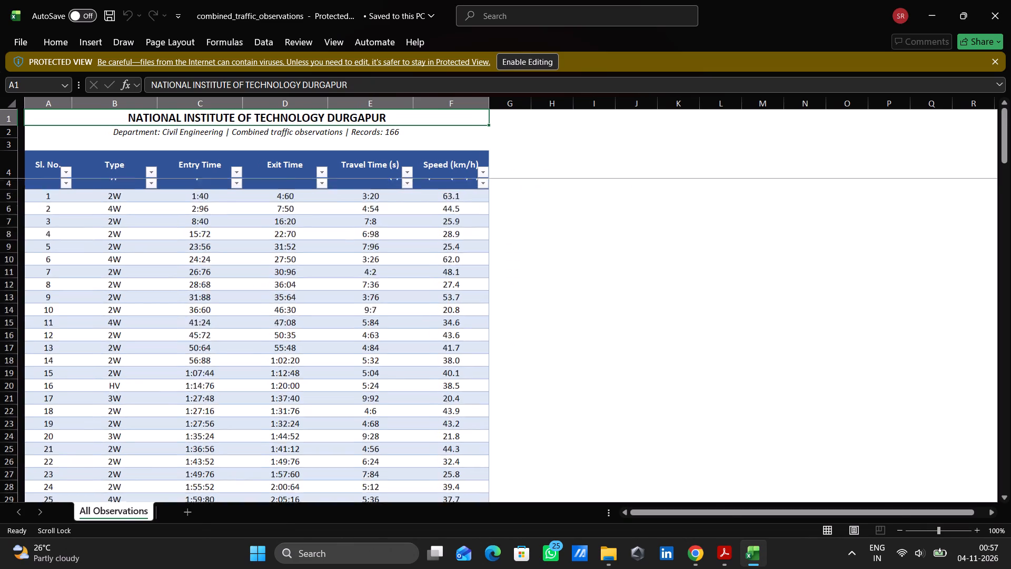
scroll(497, 312, "up", 3)
left_click(519, 55)
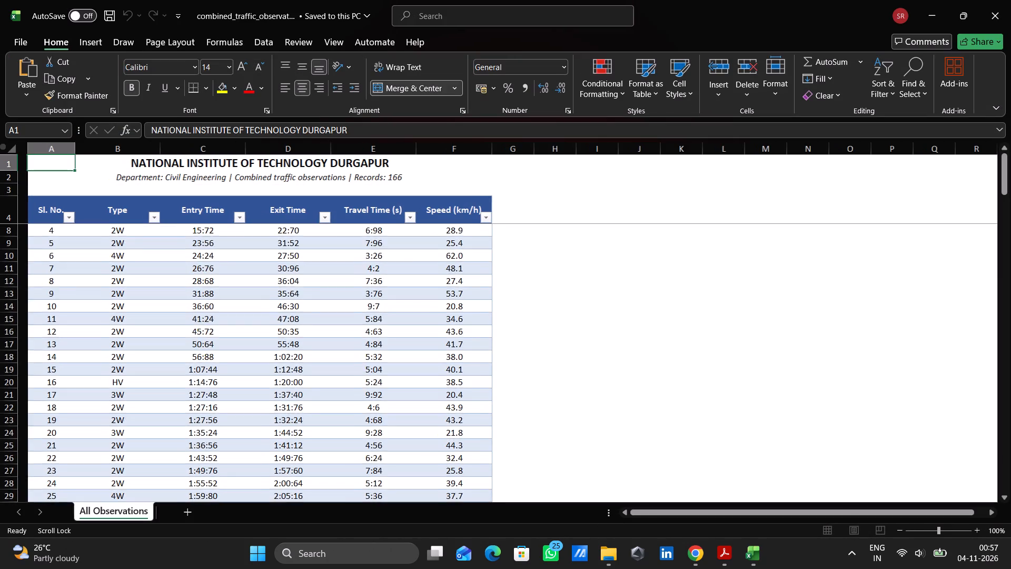
scroll(328, 178, "up", 5)
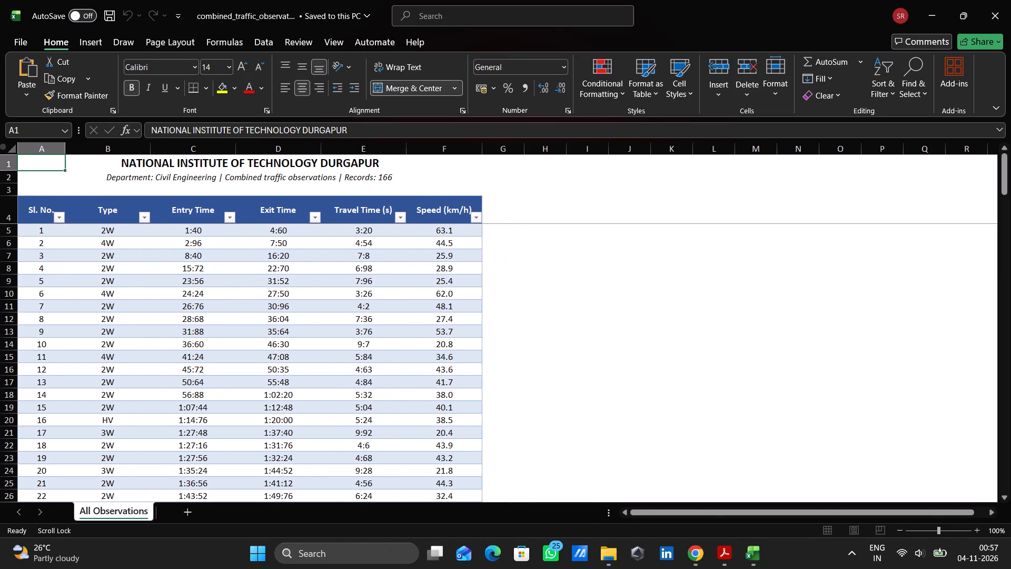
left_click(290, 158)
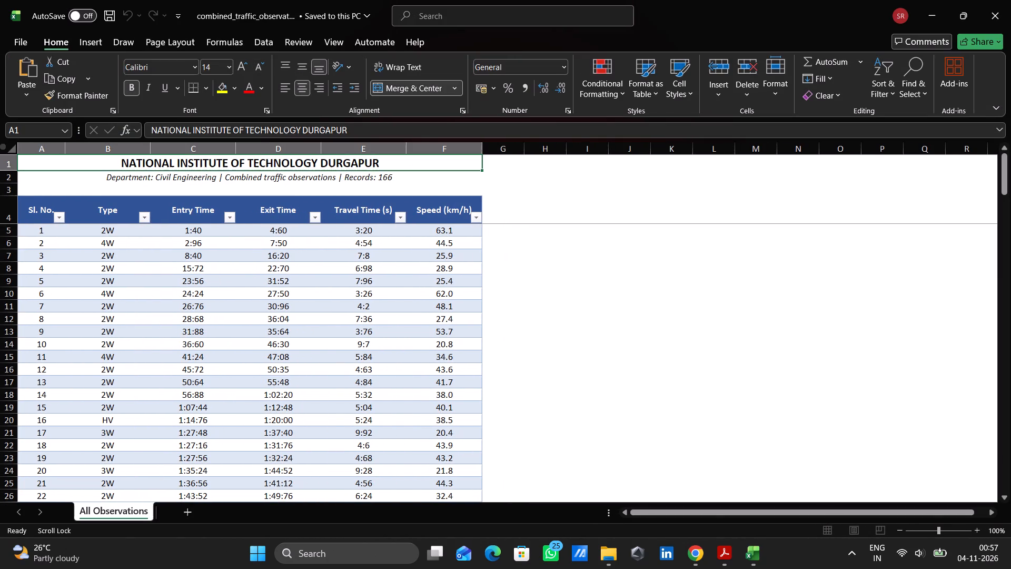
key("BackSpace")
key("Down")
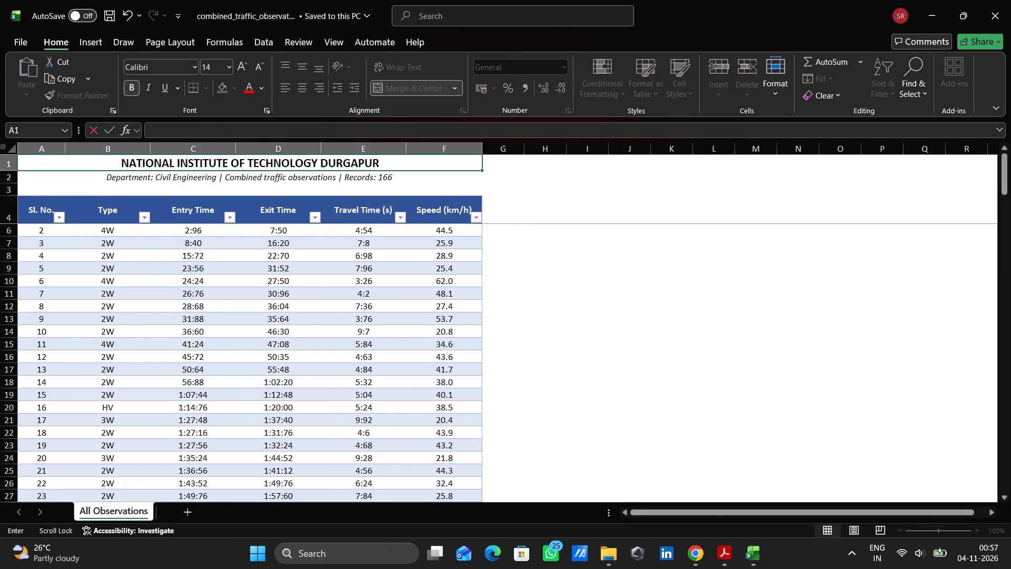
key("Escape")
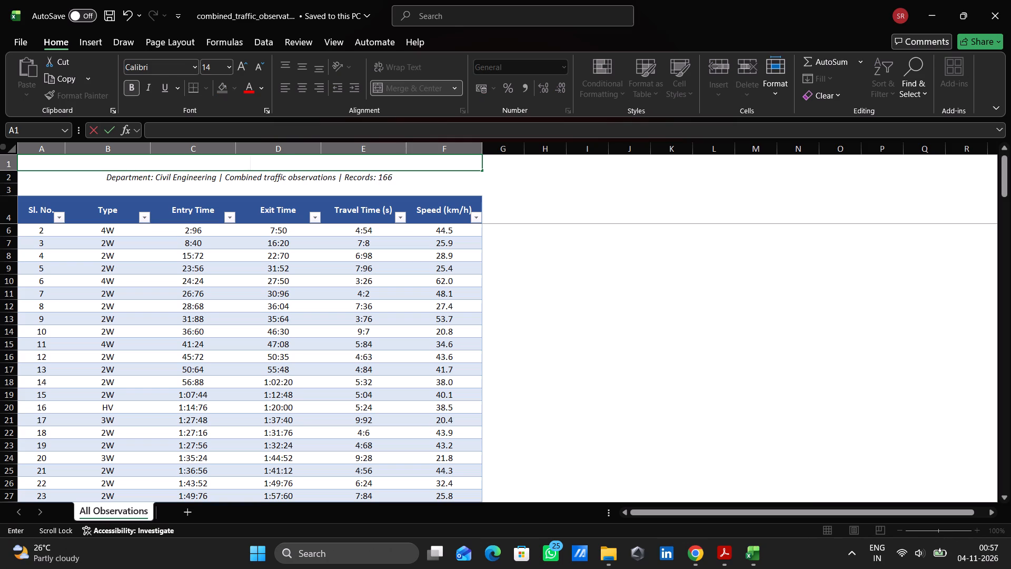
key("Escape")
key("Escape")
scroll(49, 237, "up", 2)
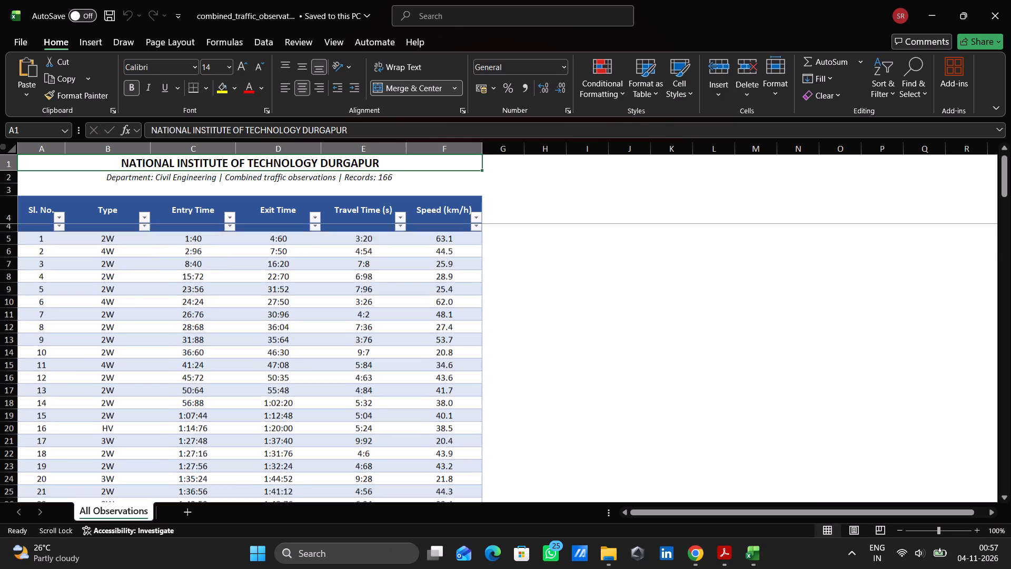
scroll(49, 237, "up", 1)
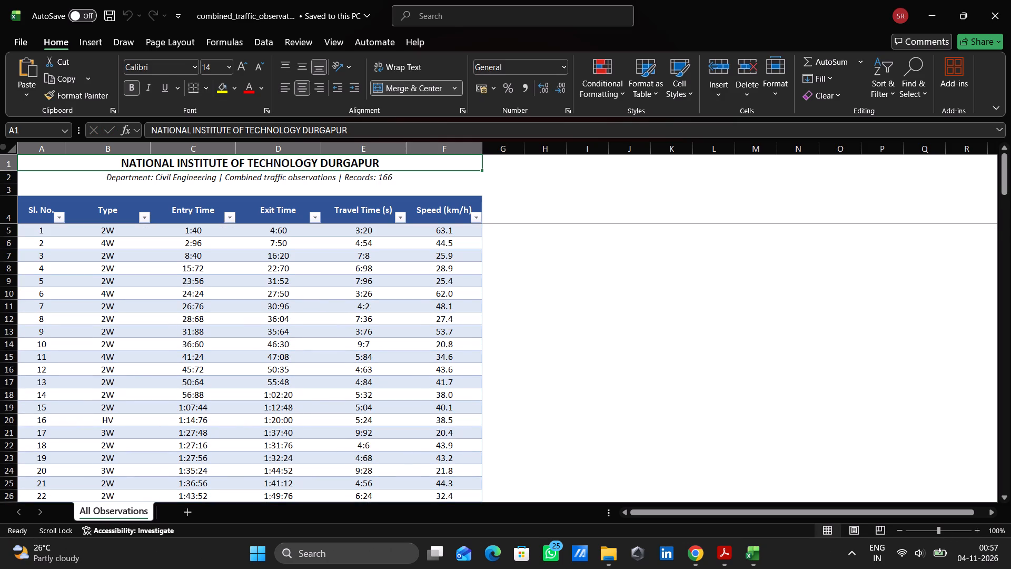
Create a new blank workbook.
left_click(26, 44)
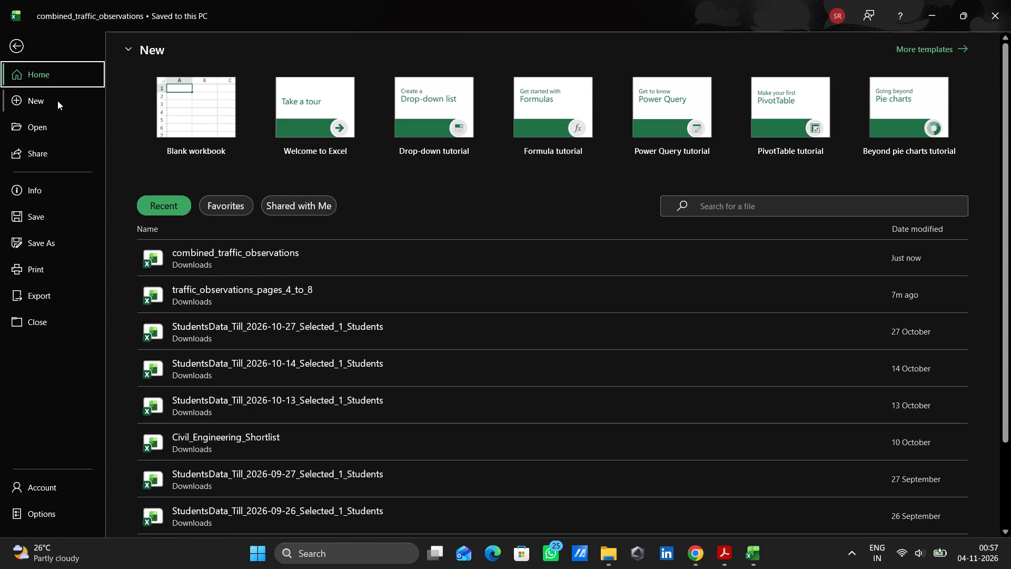
left_click(56, 101)
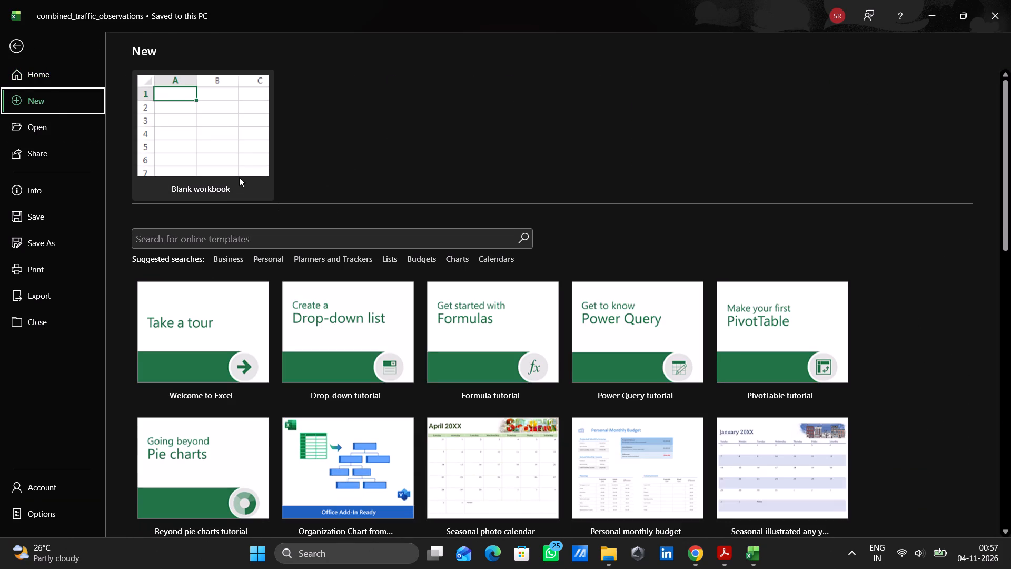
left_click(227, 110)
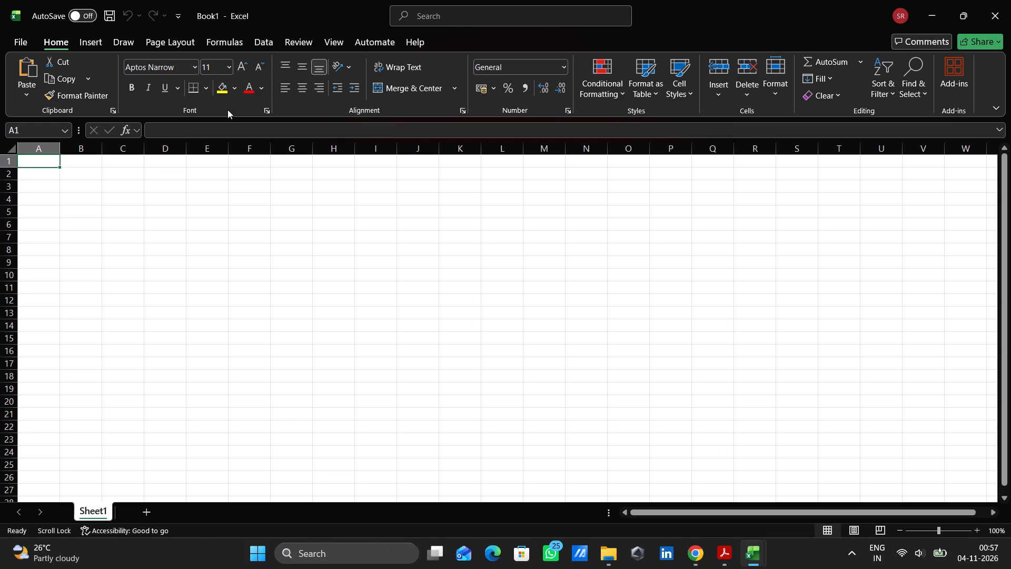
Copy the data rows for Sl. No. 1 to 166 from combined_traffic_observations into the blank workbook, starting at cell A2.
key("alt+Tab")
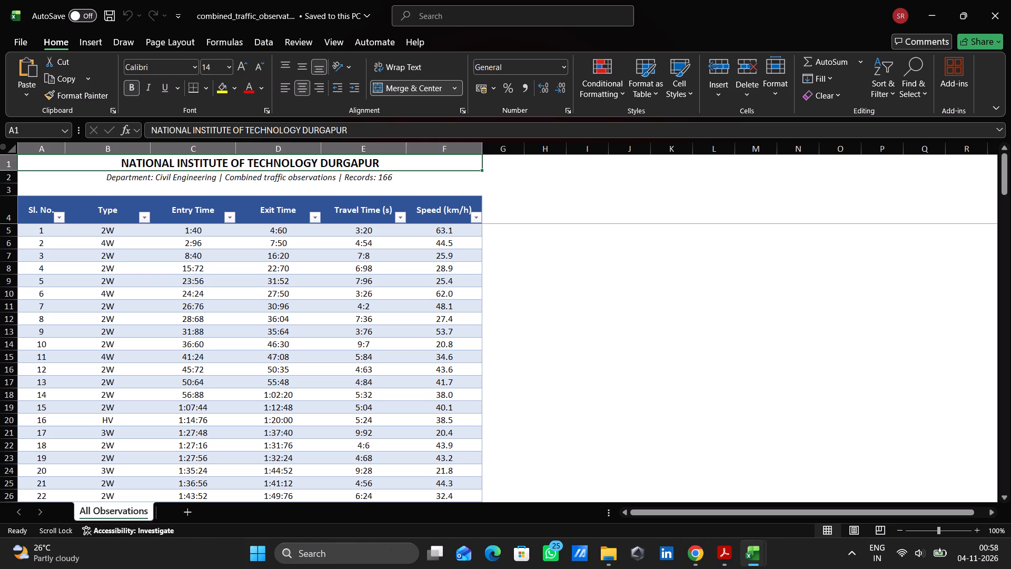
left_click_drag(47, 232, 473, 551)
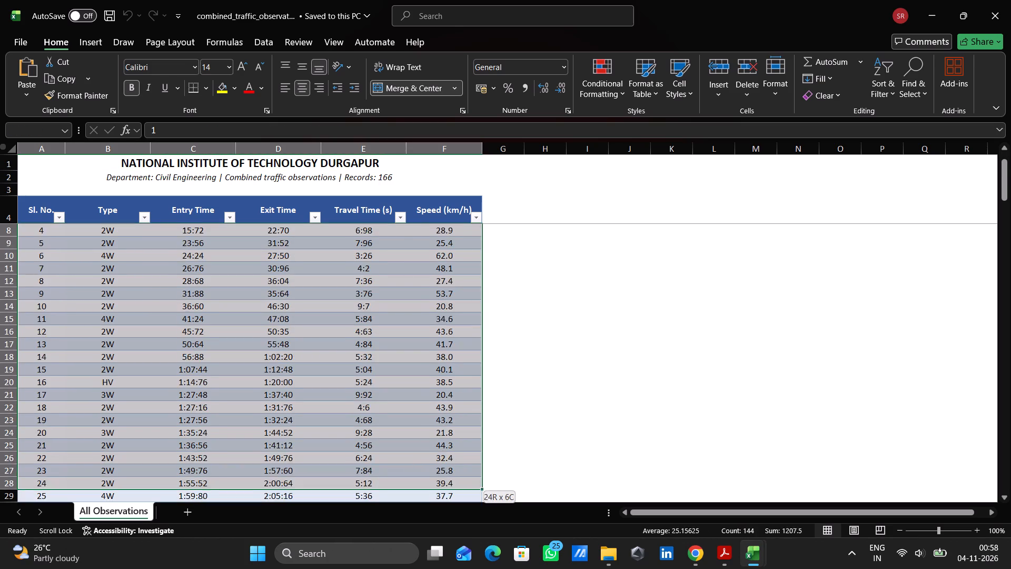
left_click_drag(473, 551, 471, 568)
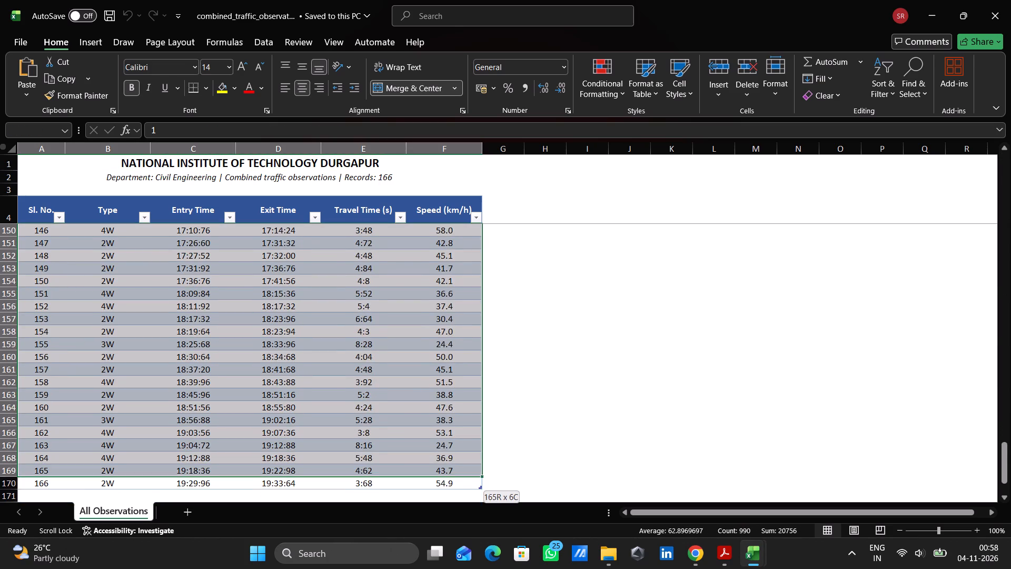
left_click_drag(471, 568, 465, 393)
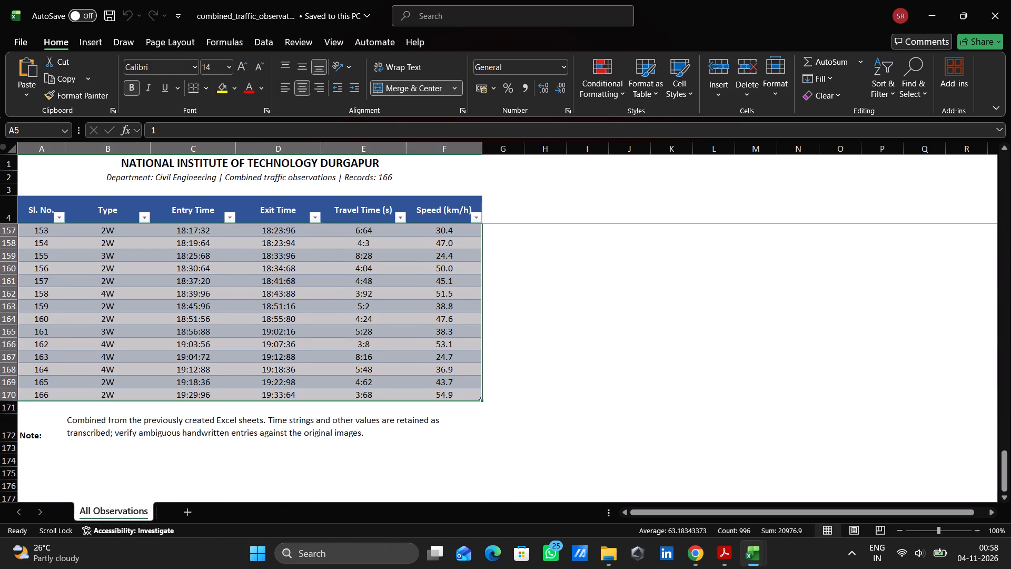
key("ctrl+c")
key("alt+Tab")
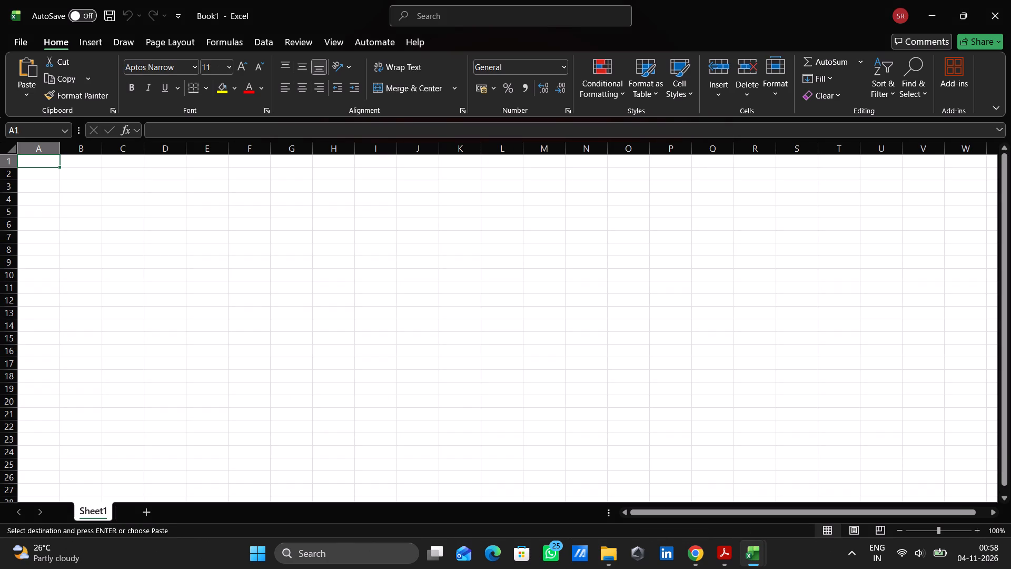
left_click(51, 175)
key("ctrl+v")
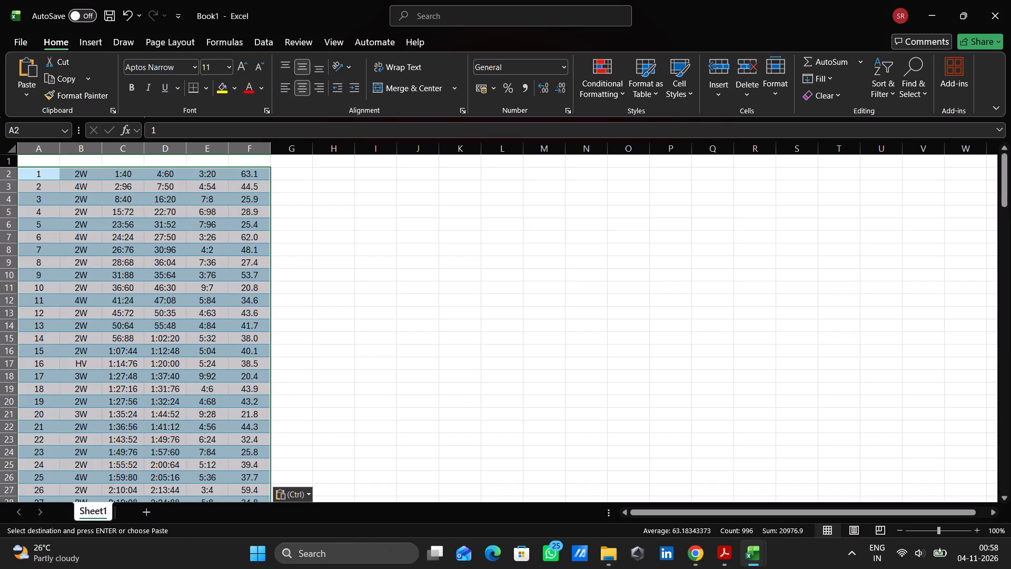
left_click(318, 258)
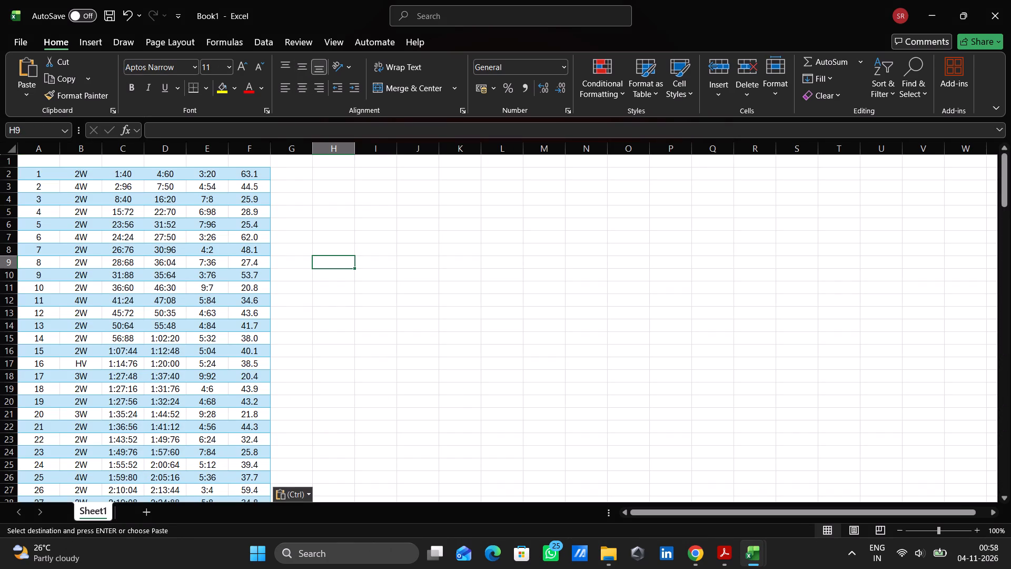
Enter the column headers SL.No in A1 and Type in B1 of the new workbook, following the original table's headers.
left_click(48, 159)
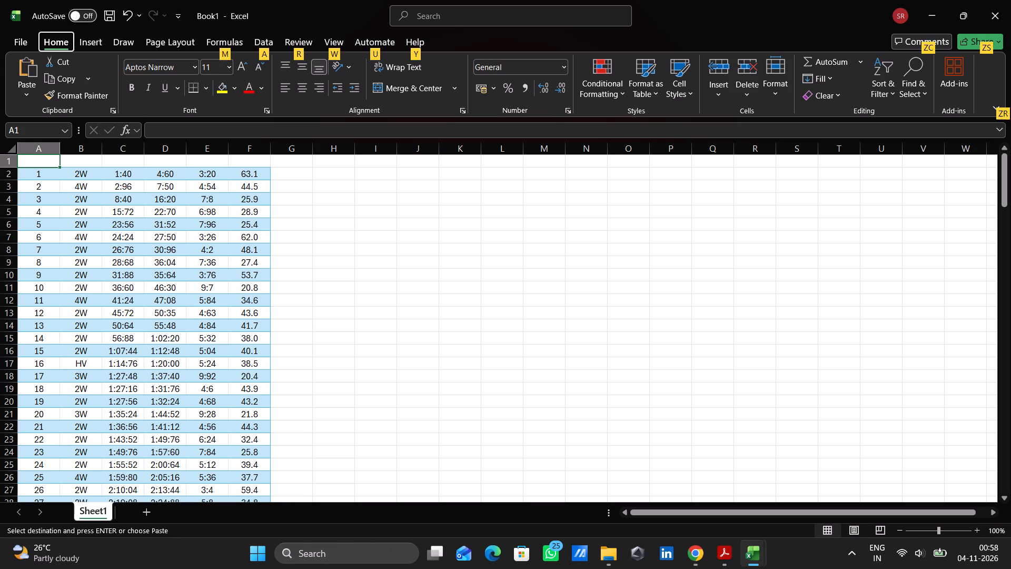
key("alt+Tab")
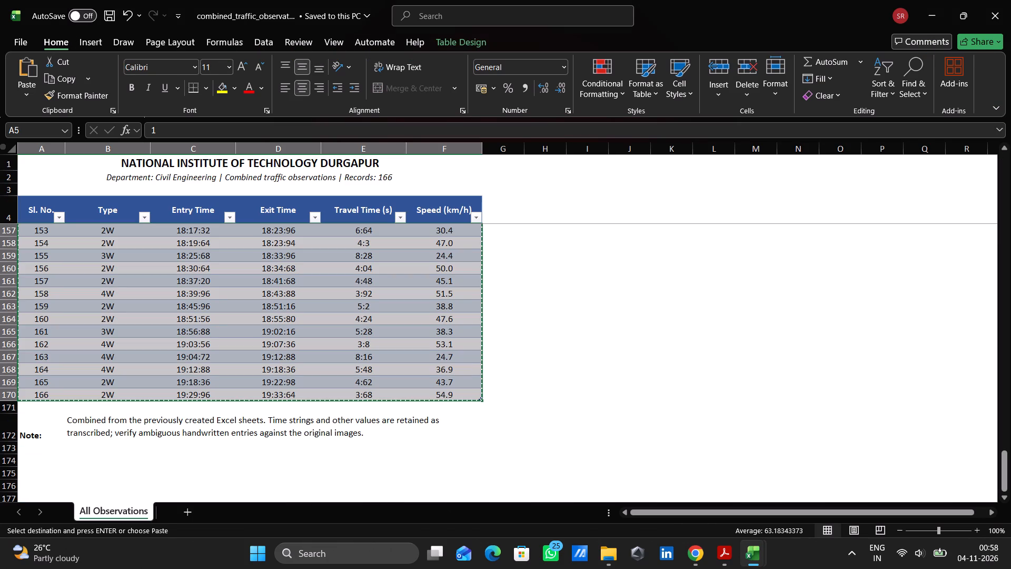
scroll(125, 253, "up", 20)
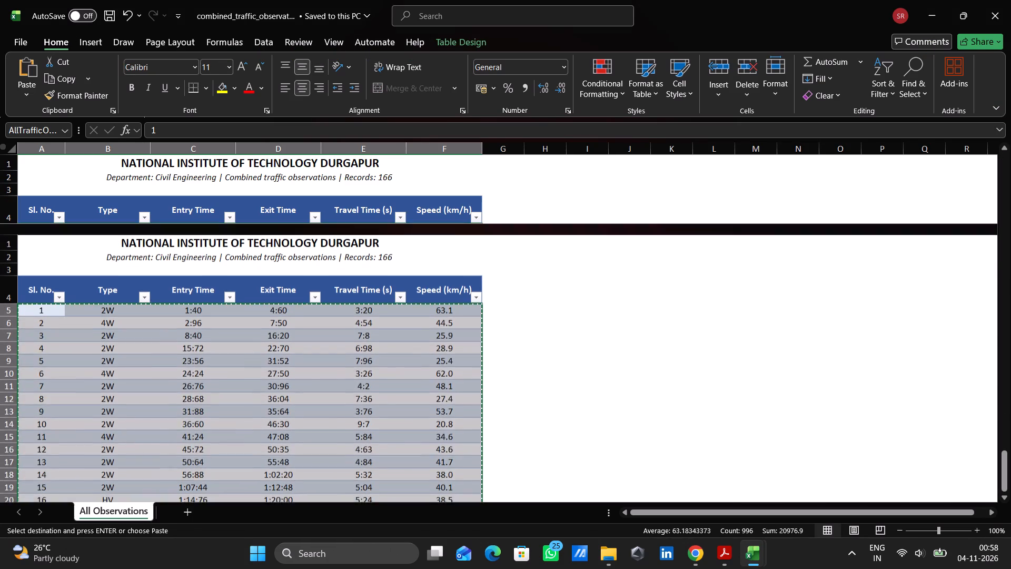
key("alt+Tab")
type("SL")
type(".No")
key("Tab")
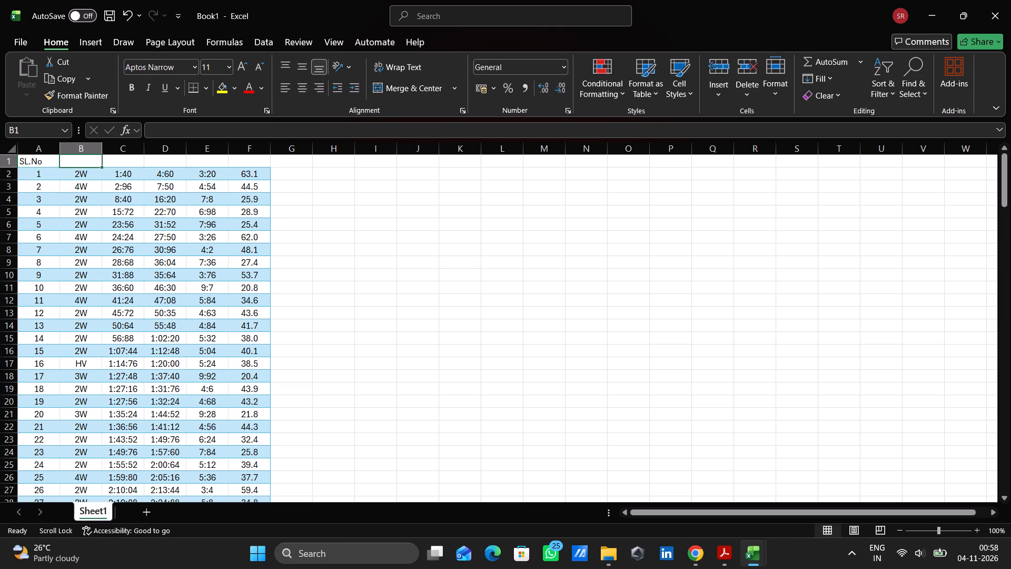
key("alt+Tab")
key("alt+Tab")
type("Tyo")
key("BackSpace")
type("pe")
key("space")
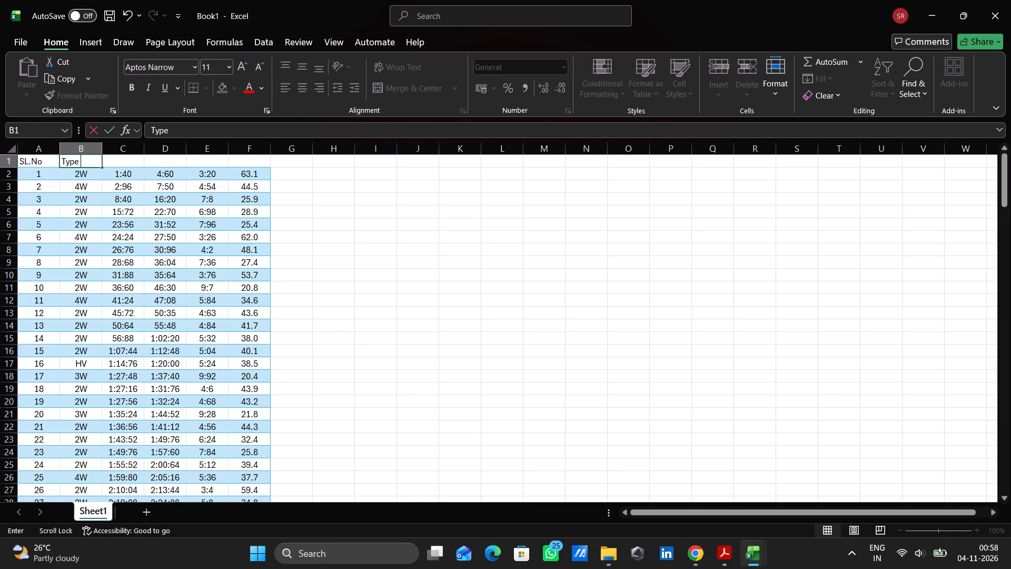
key("space")
key("alt+Tab")
key("alt+Tab")
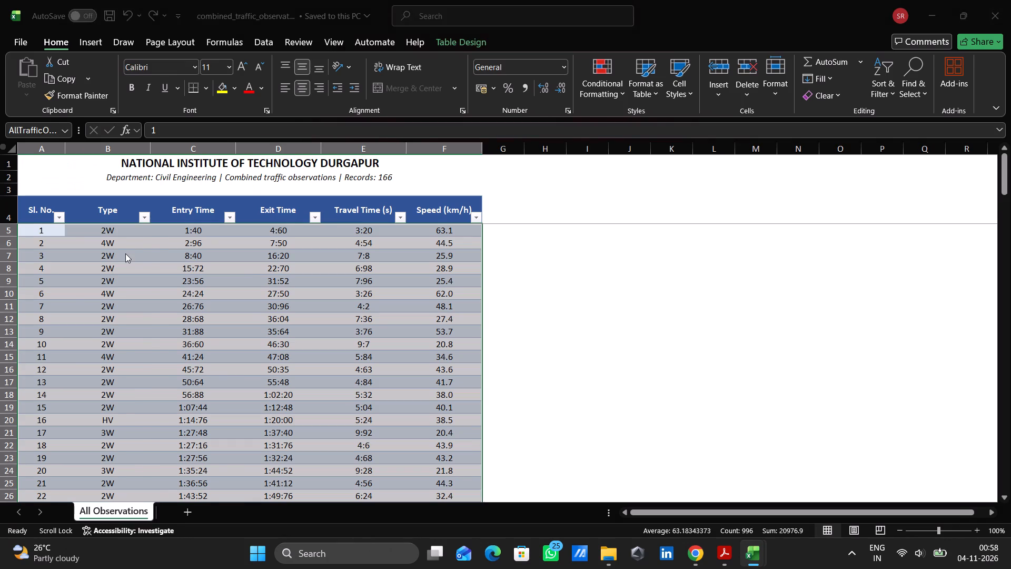
key("Tab")
Enter the column header Entry Time in cell C1 of the new workbook.
key("shift+w")
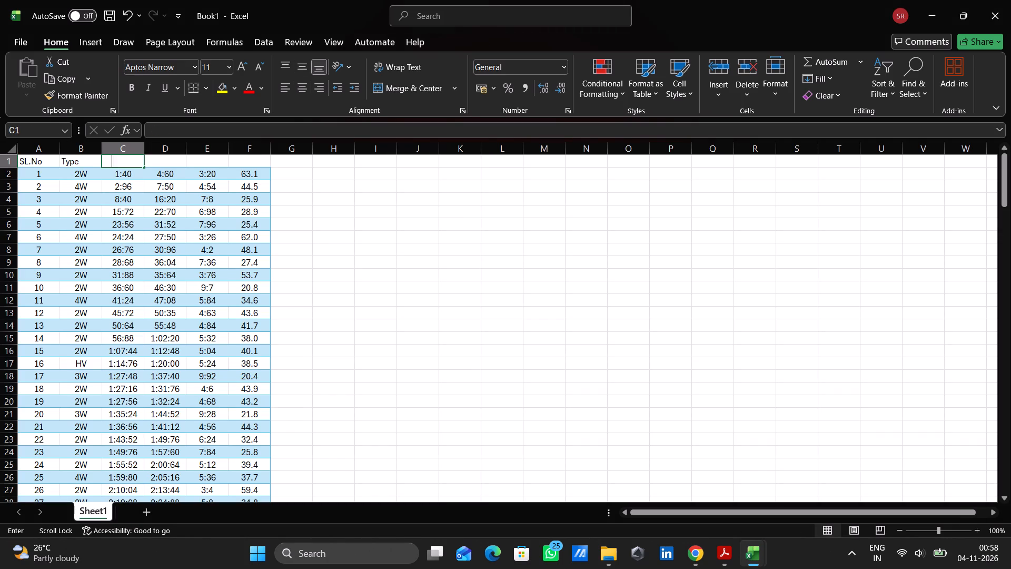
key("shift+BackSpace")
type("Entry ti")
key("BackSpace")
key("BackSpace")
type("RI")
key("shift+BackSpace")
key("shift+BackSpace")
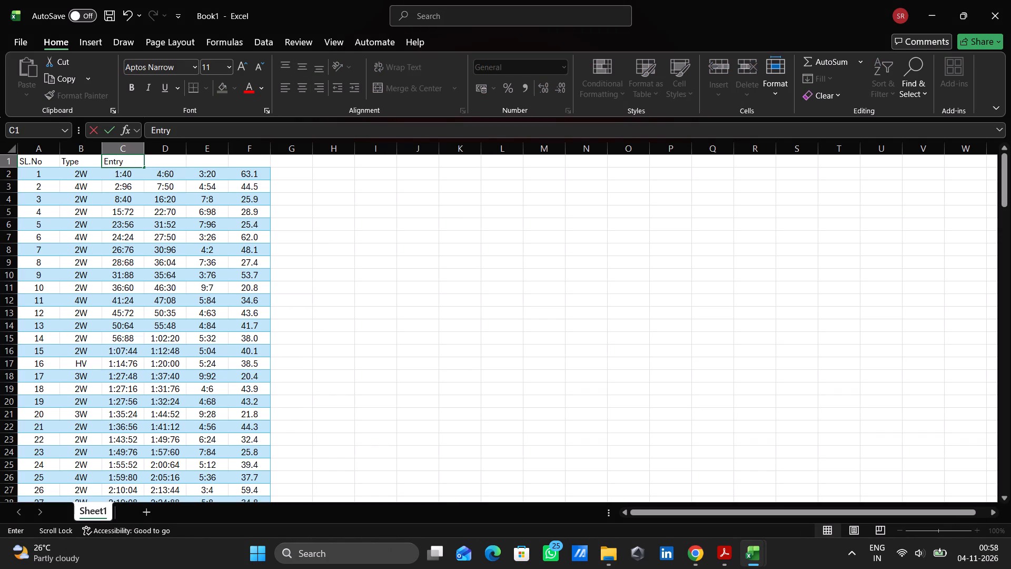
type("Time")
key("space")
key("Tab")
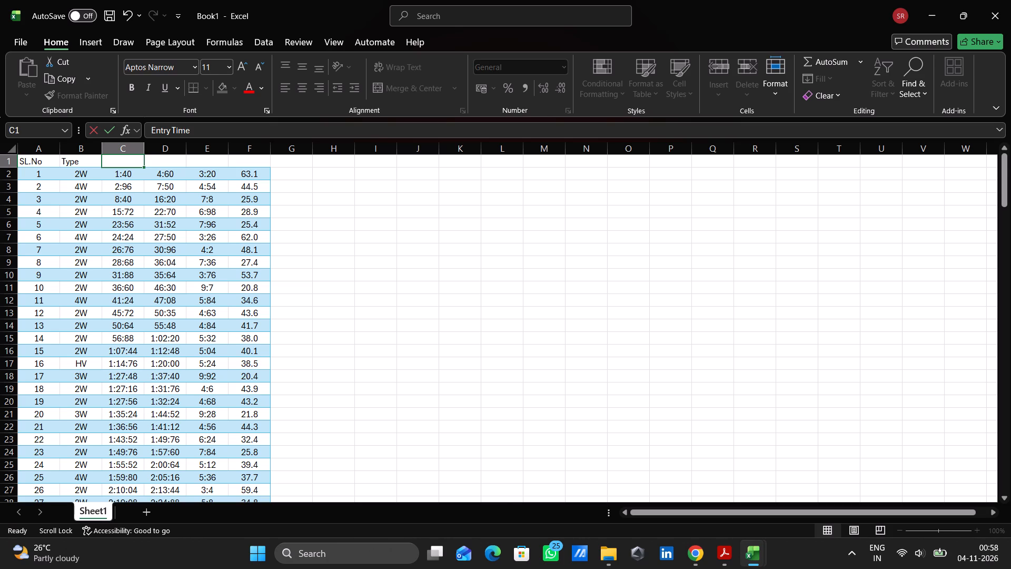
Enter the column header Exit Time in cell D1.
type("Exit time")
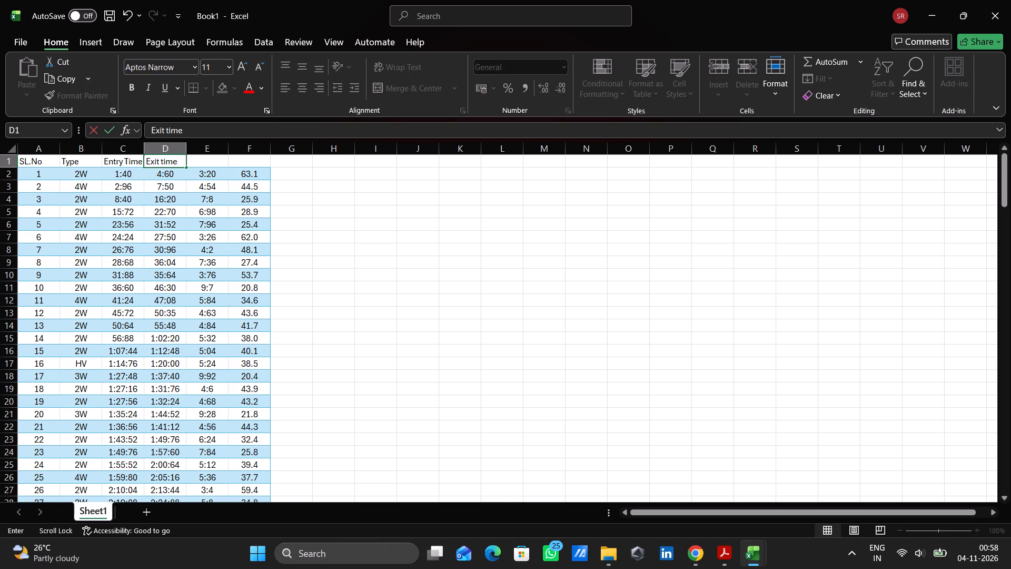
key("BackSpace")
key("BackSpace")
key("BackSpace")
key("BackSpace")
type("TIme")
key("space")
key("Tab")
Enter the header Travel Time in cell E1, following the original table, and widen column E to fit it.
key("alt+Tab")
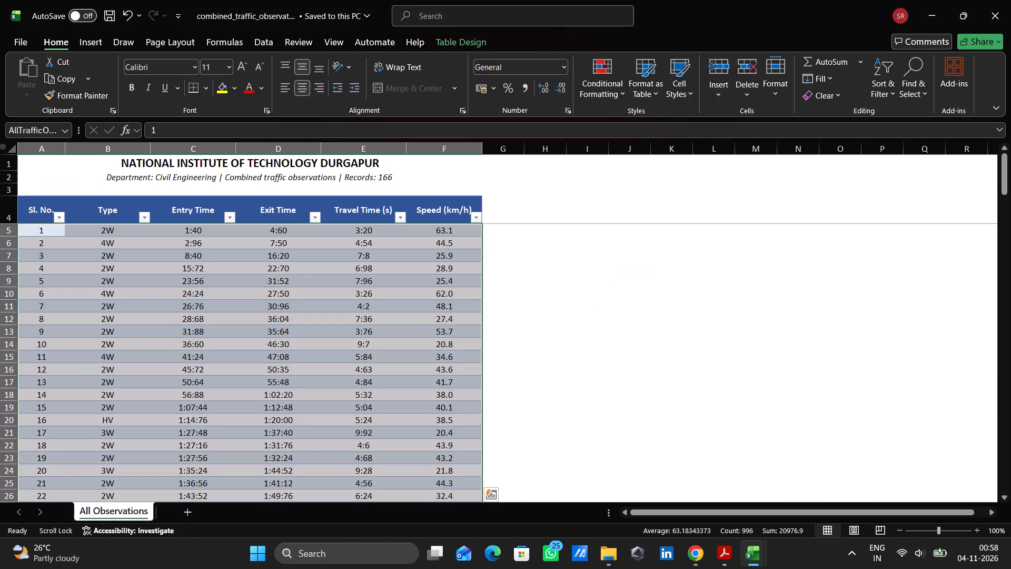
key("alt+Tab")
key("shift+t")
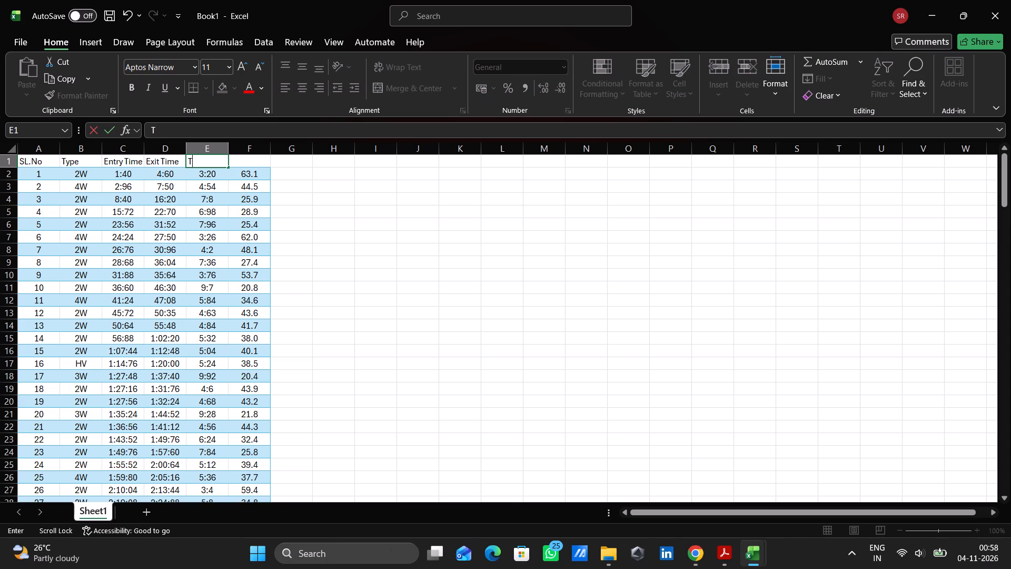
type("ravel l")
key("BackSpace")
type("TIme")
key("BackSpace")
key("BackSpace")
key("BackSpace")
type("ime")
key("Tab")
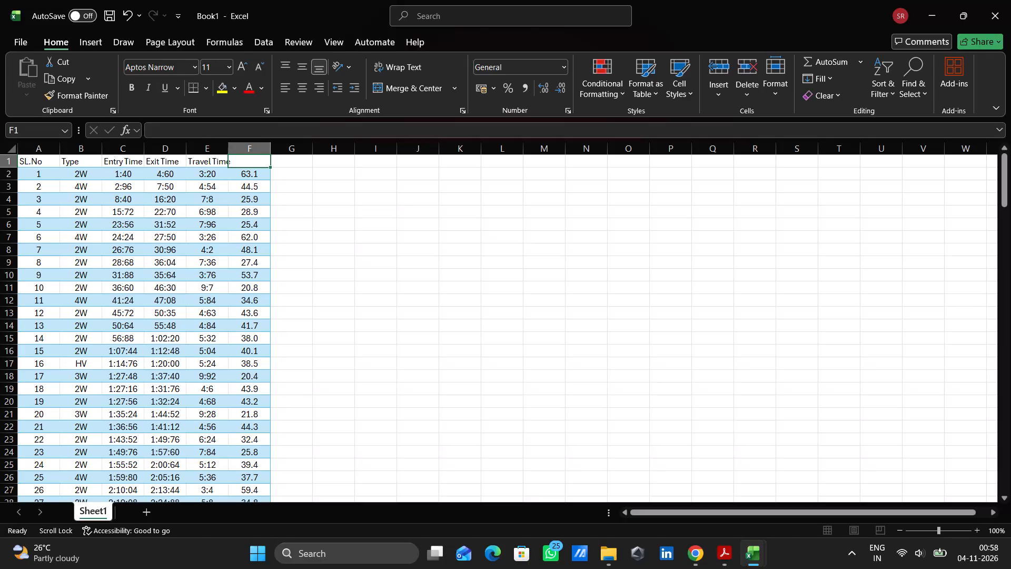
left_click_drag(229, 145, 240, 145)
Enter the header Speed(km/hr) in cell F1 and widen column F to fit it.
key("alt+Tab")
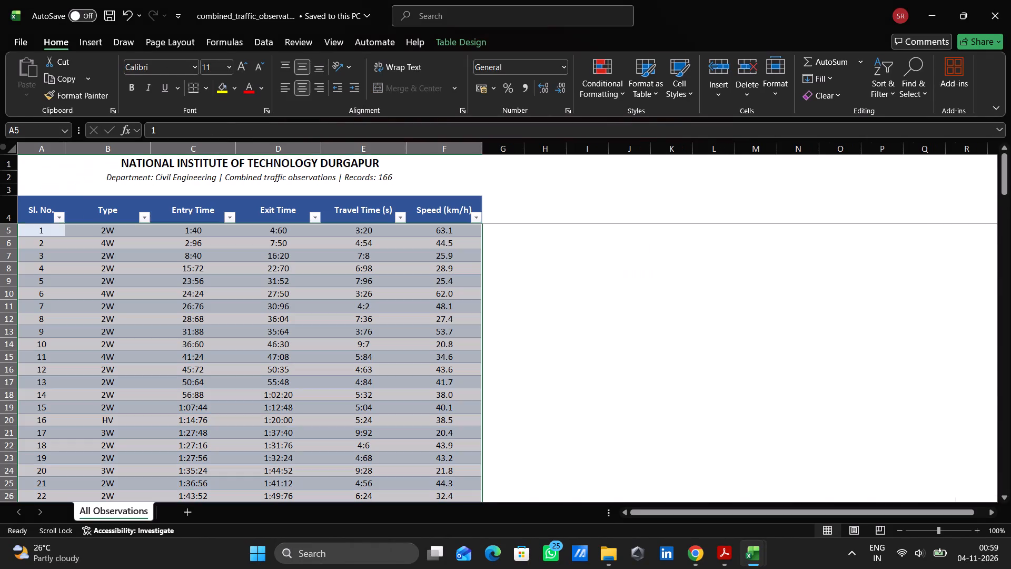
key("alt+Tab")
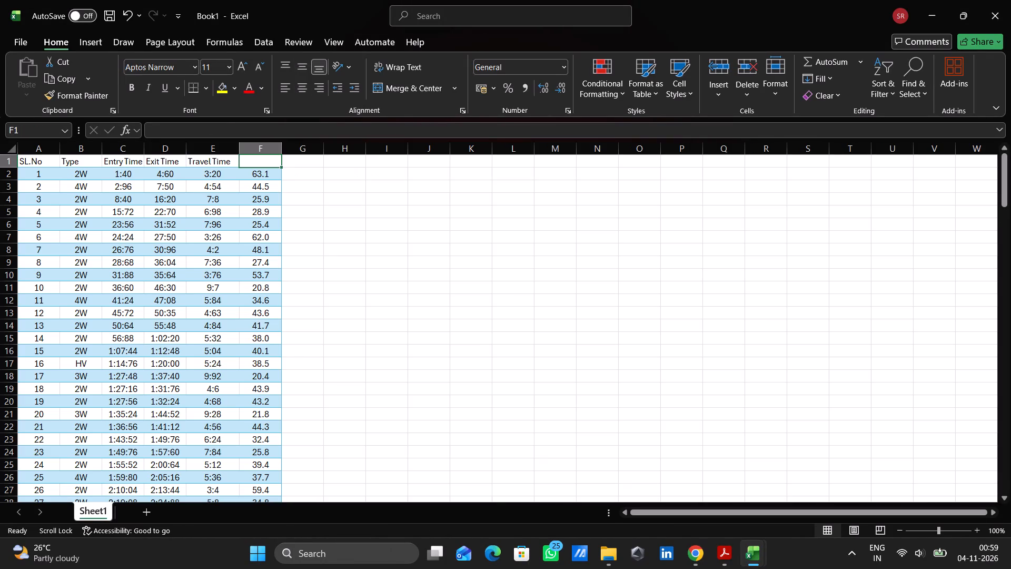
type("Speed(km/hr)")
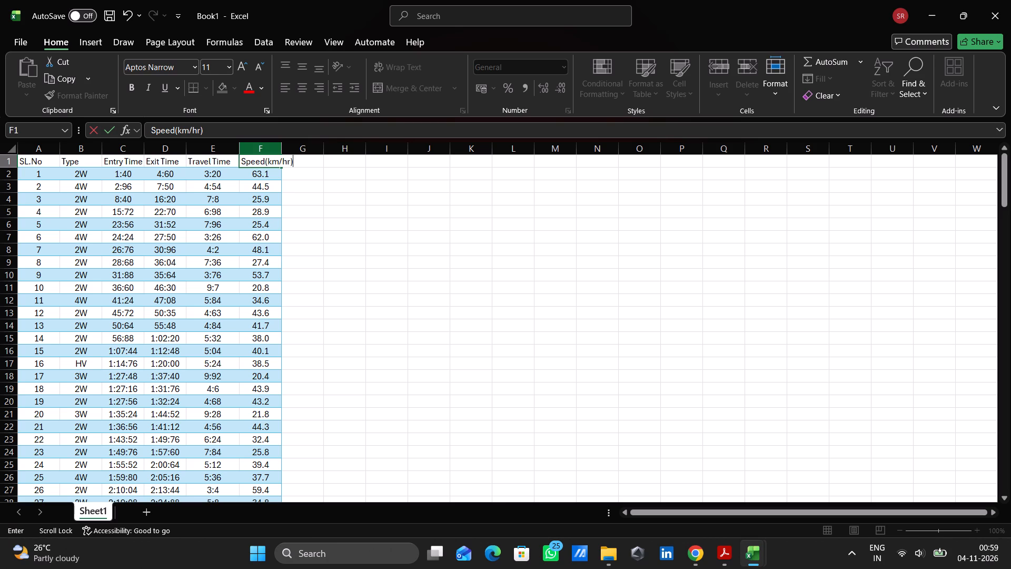
key("grave")
key("BackSpace")
key("Tab")
left_click_drag(283, 150, 302, 155)
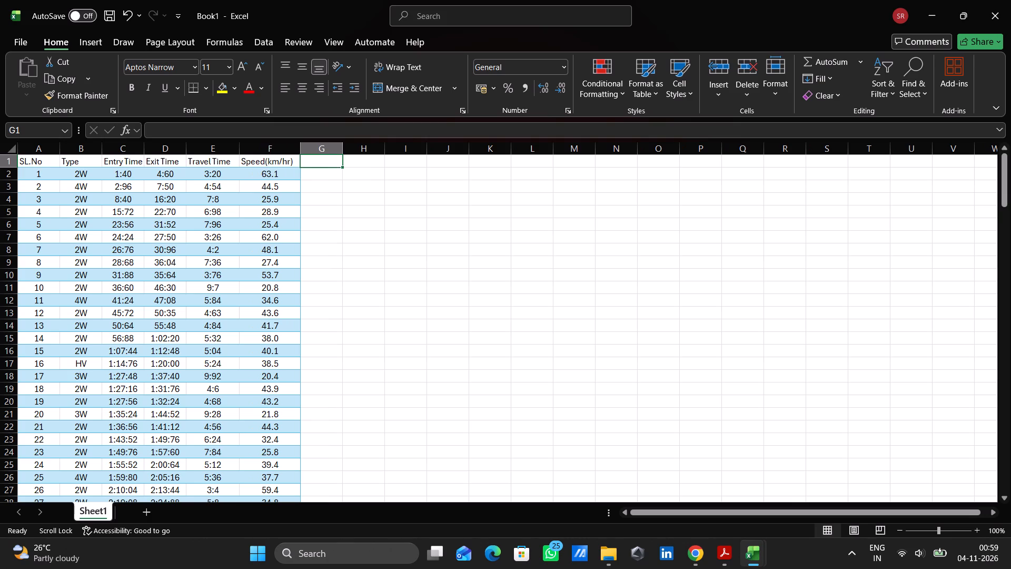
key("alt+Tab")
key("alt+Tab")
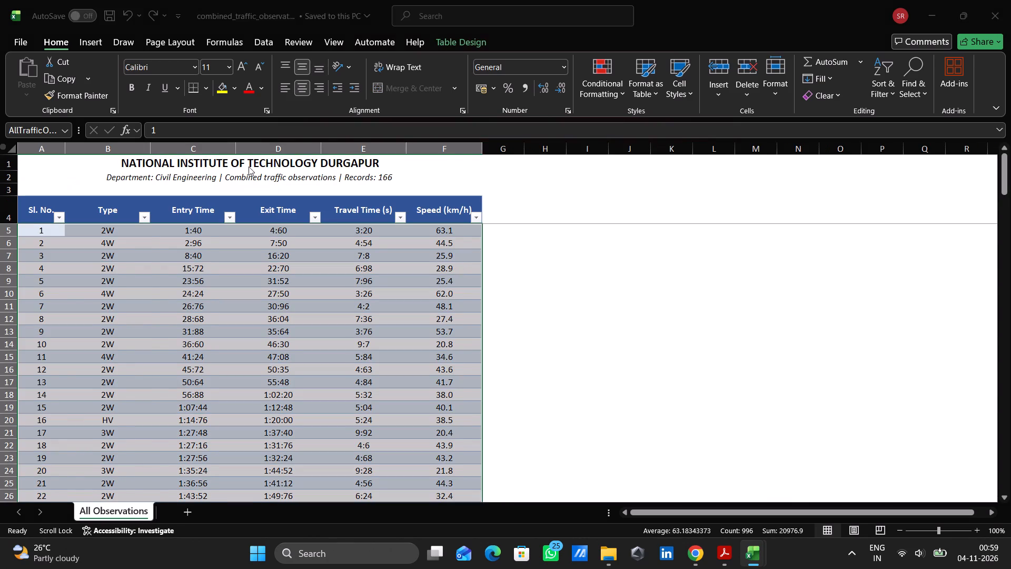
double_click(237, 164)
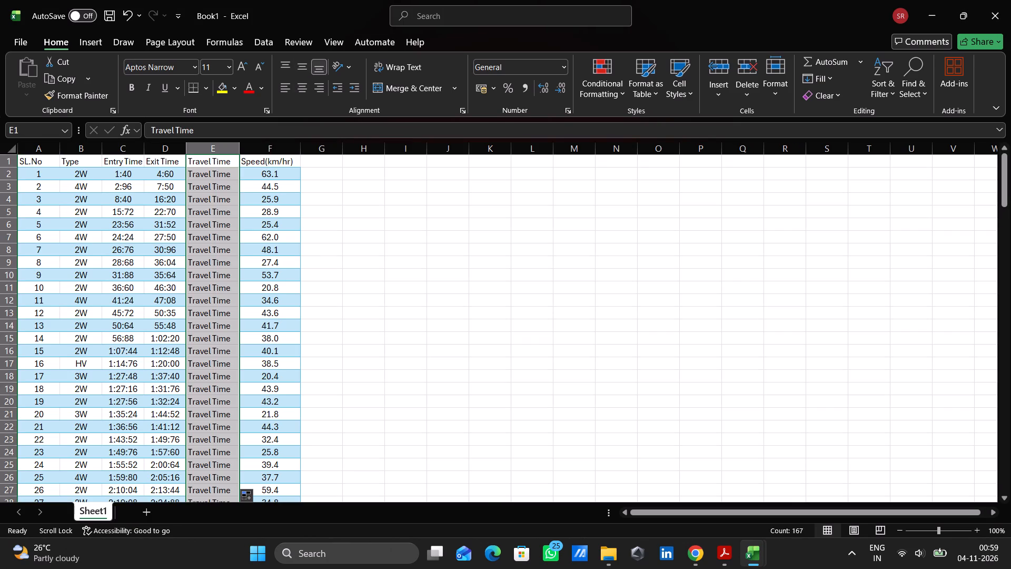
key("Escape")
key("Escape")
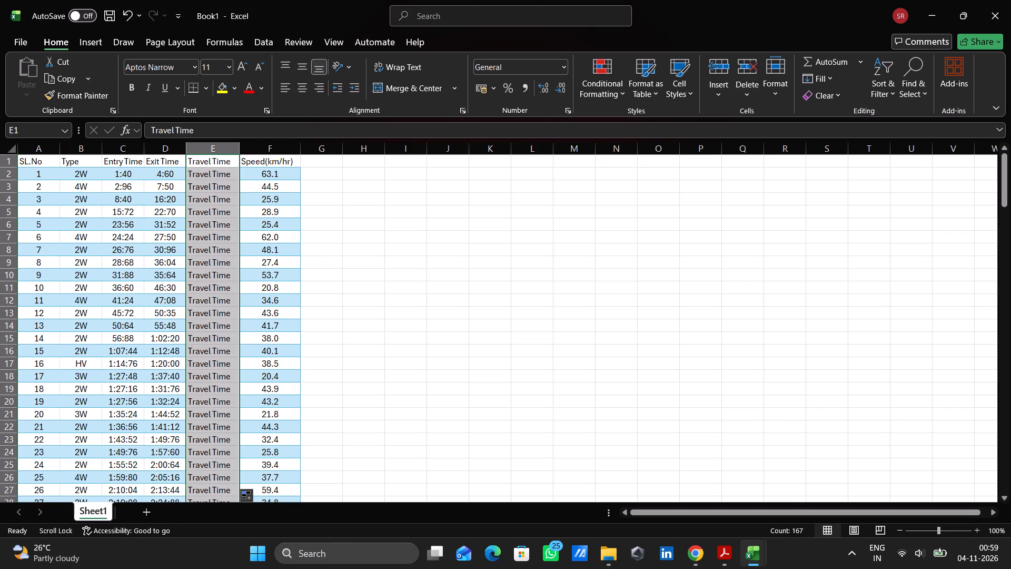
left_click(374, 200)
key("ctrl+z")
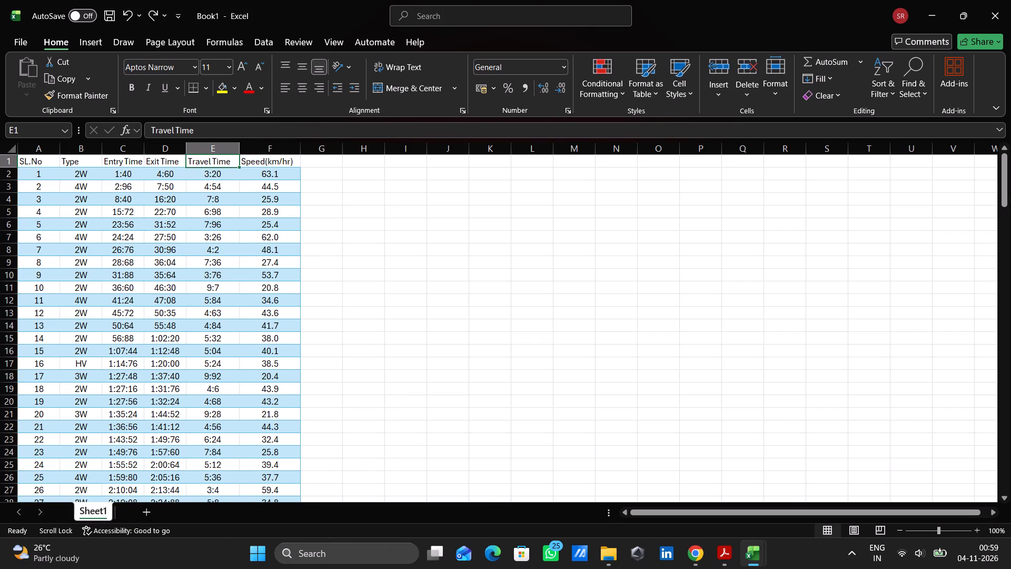
Change the E1 header to Travel Time(s) and widen column E so the full header fits.
double_click(225, 162)
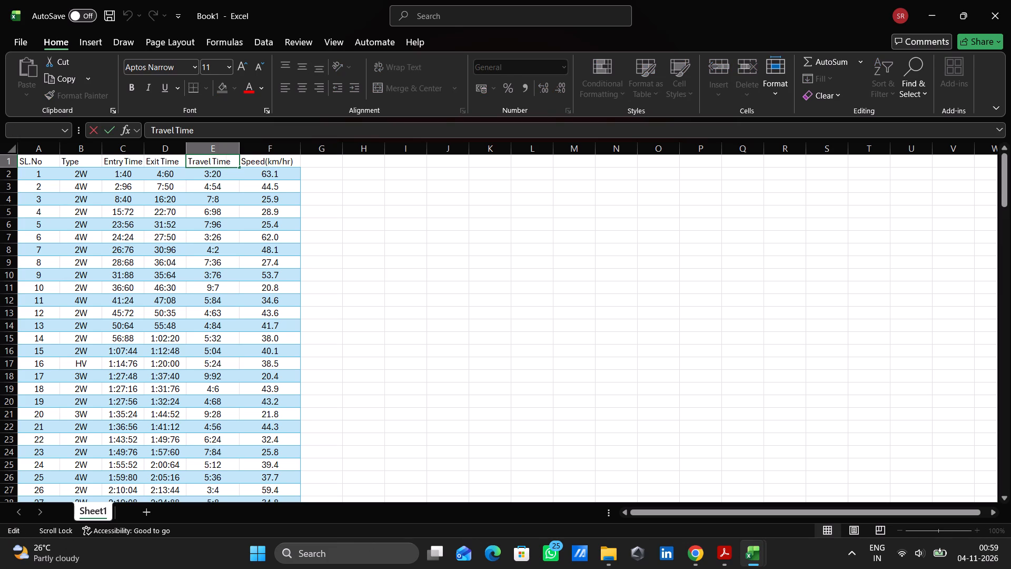
key("Right")
type("(S")
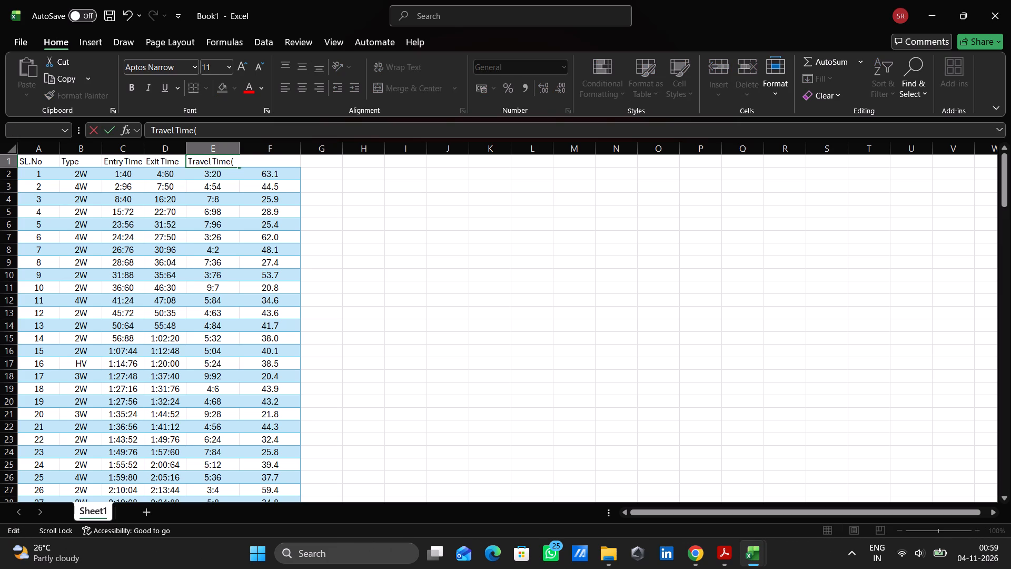
key("BackSpace")
key("s")
key("shift+parenright")
key("Tab")
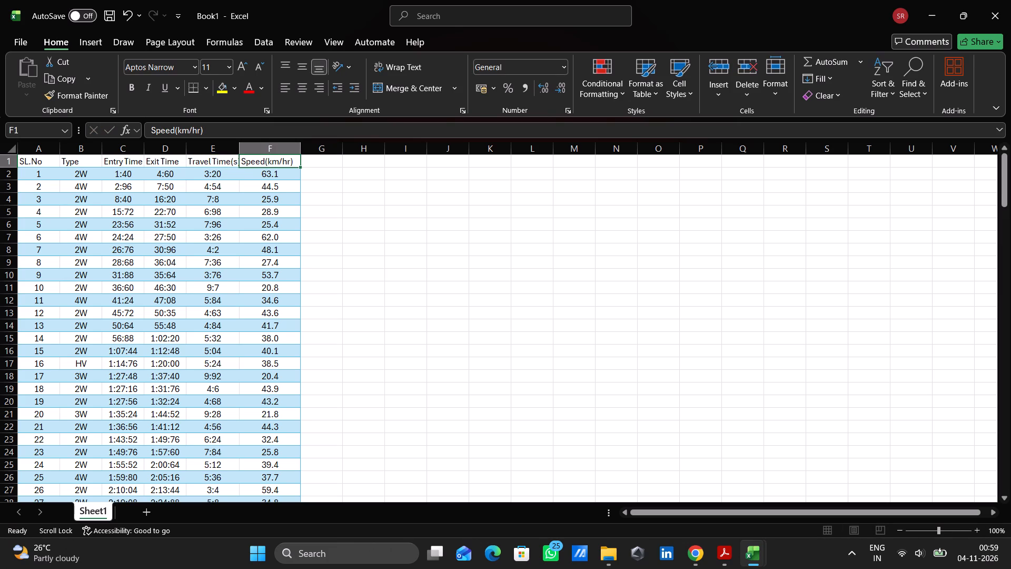
left_click_drag(240, 152, 257, 151)
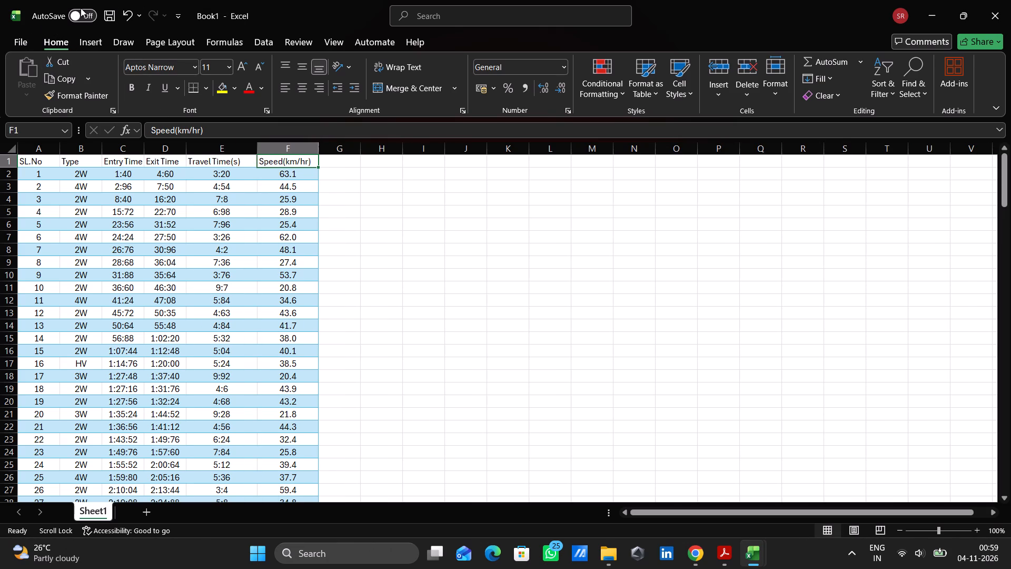
Save the new workbook as Combined, in Excel Workbook format, in the documents folder on the OneDrive Desktop.
left_click(27, 44)
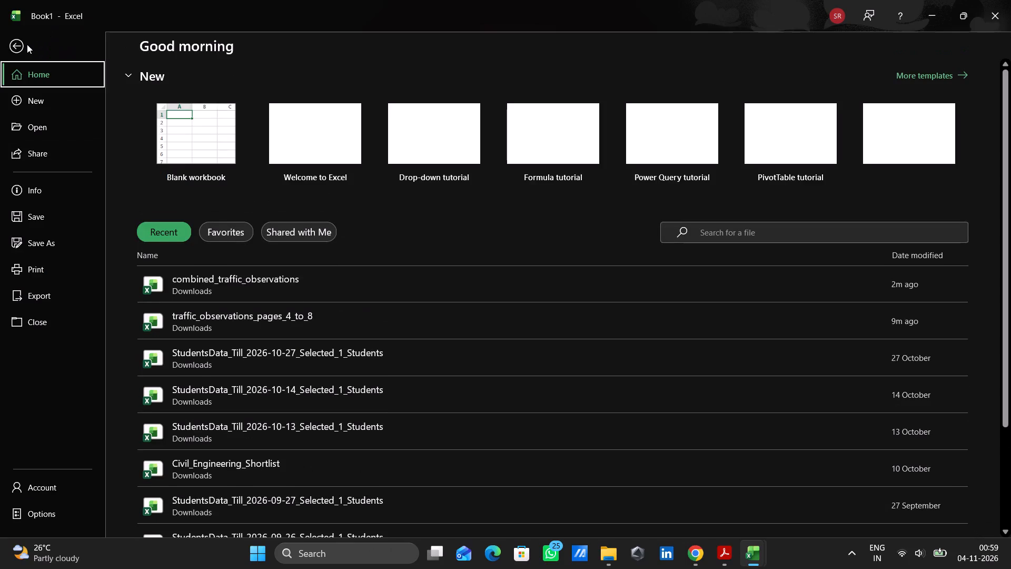
left_click(27, 247)
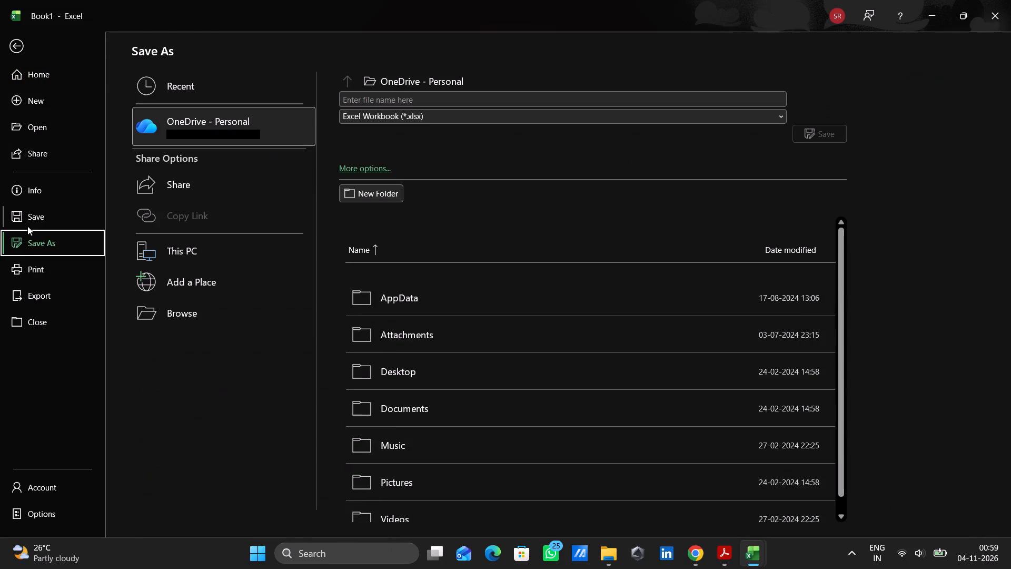
left_click(27, 224)
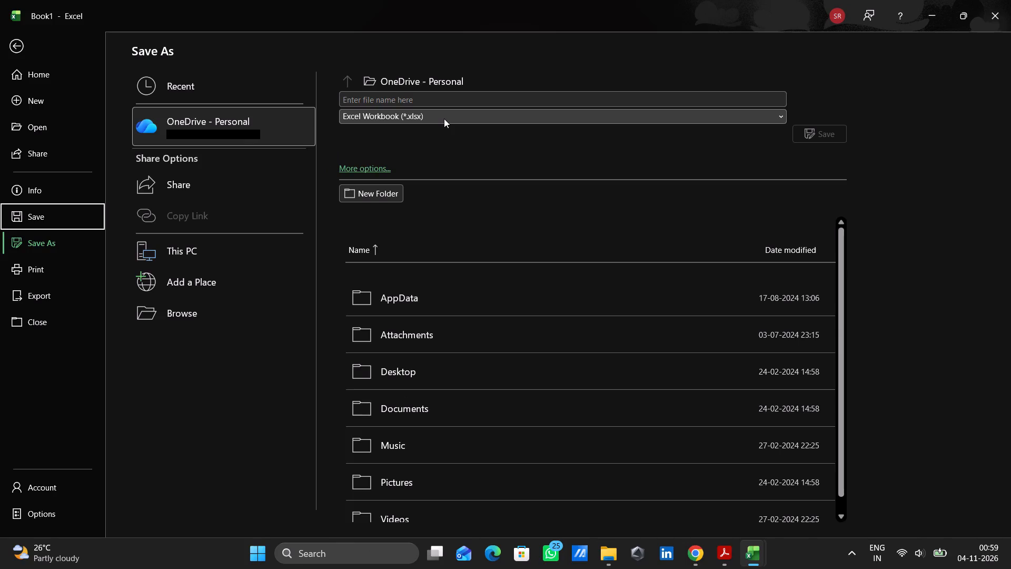
left_click(407, 381)
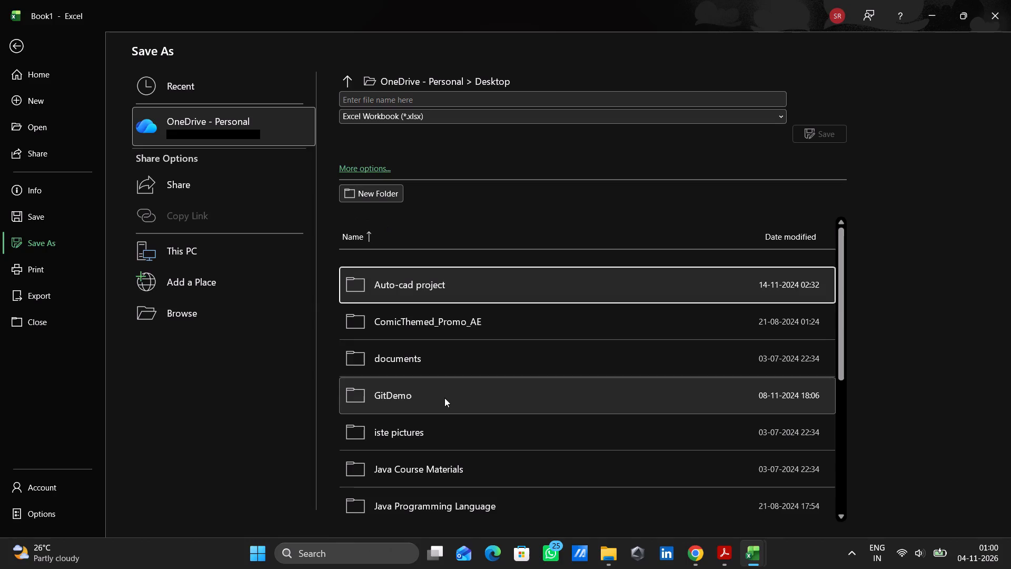
left_click(410, 362)
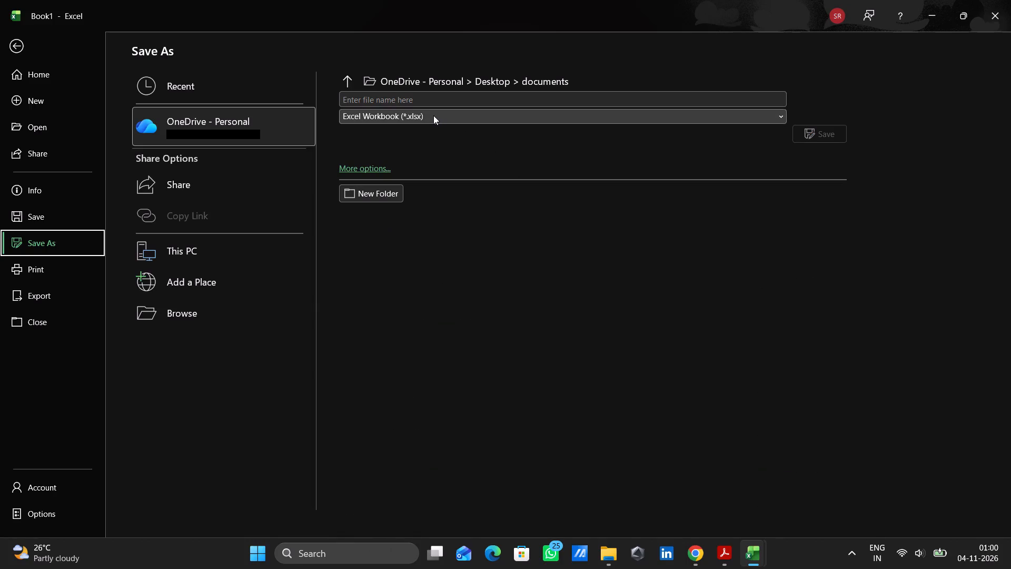
left_click(393, 96)
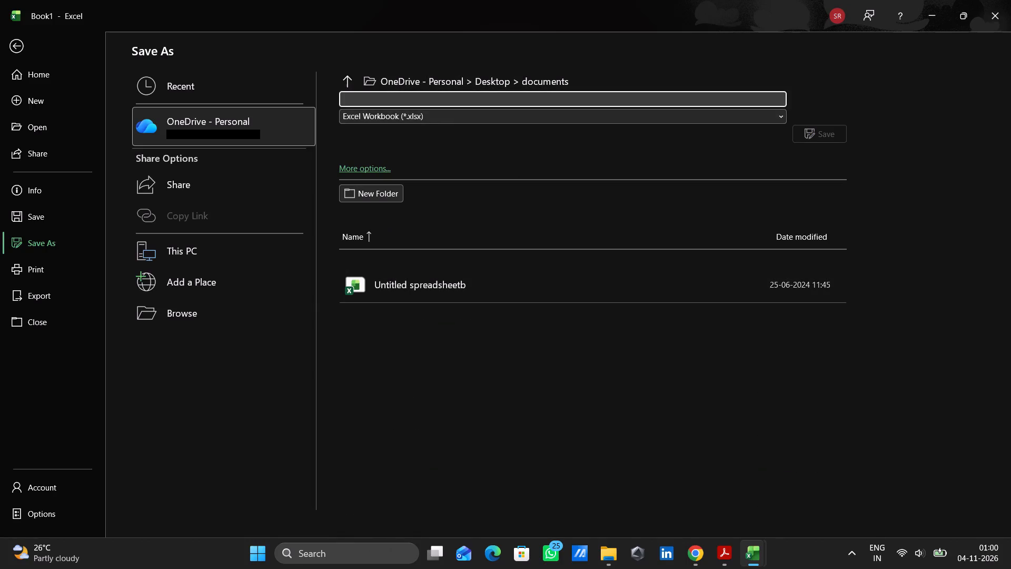
type("Co")
type("mbined")
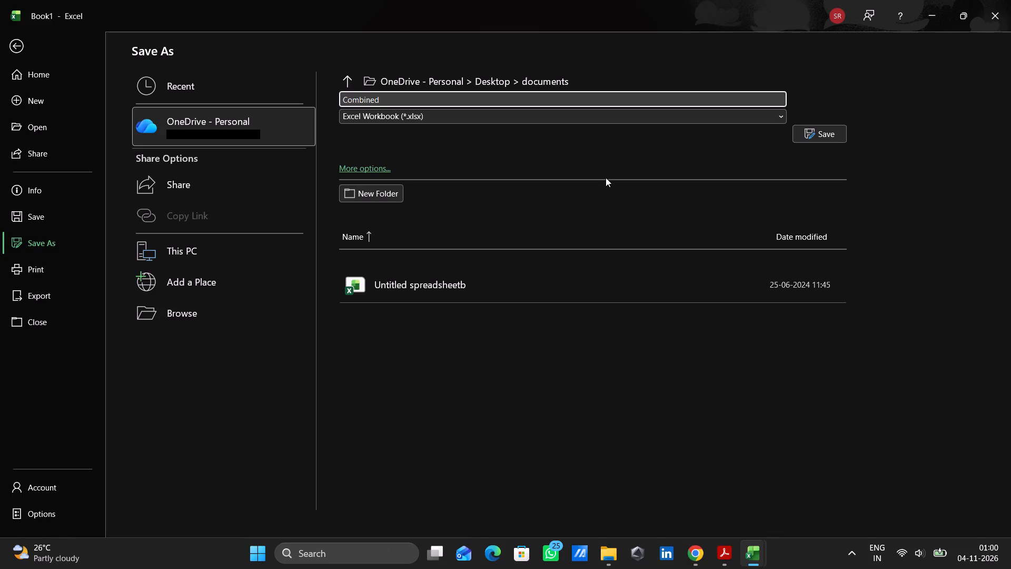
left_click(802, 133)
left_click(822, 133)
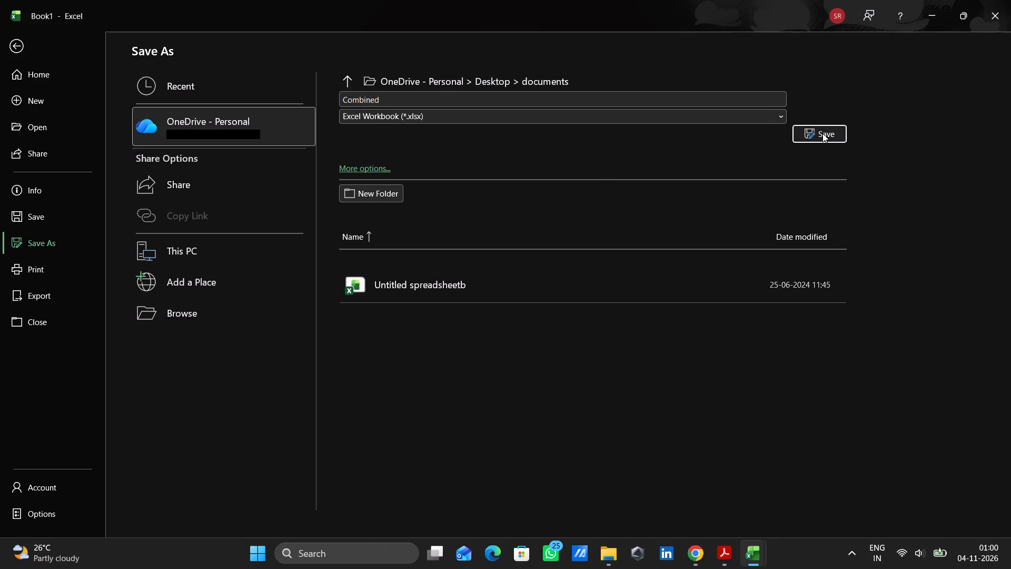
triple_click(822, 133)
double_click(822, 133)
left_click(822, 133)
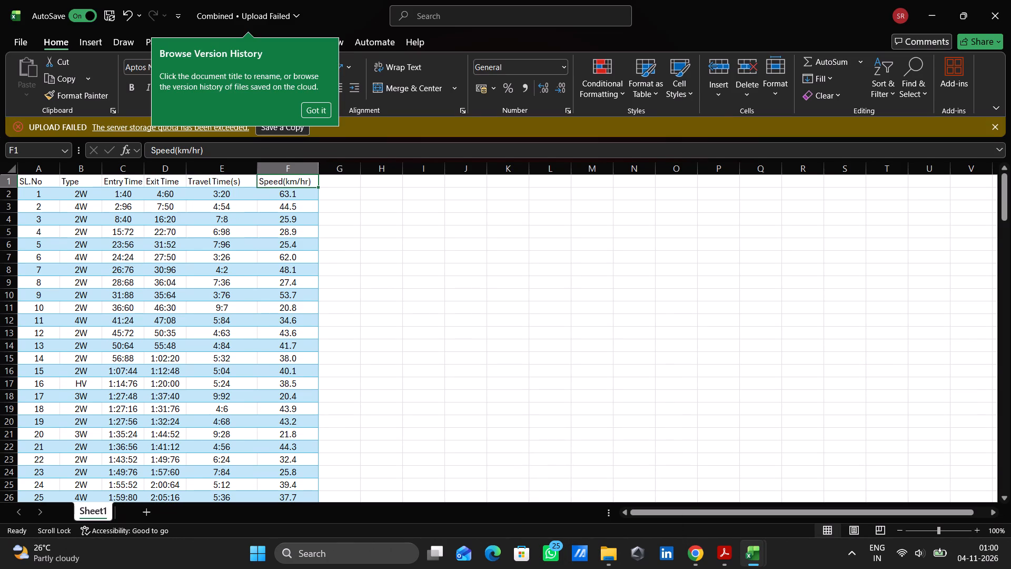
left_click(321, 109)
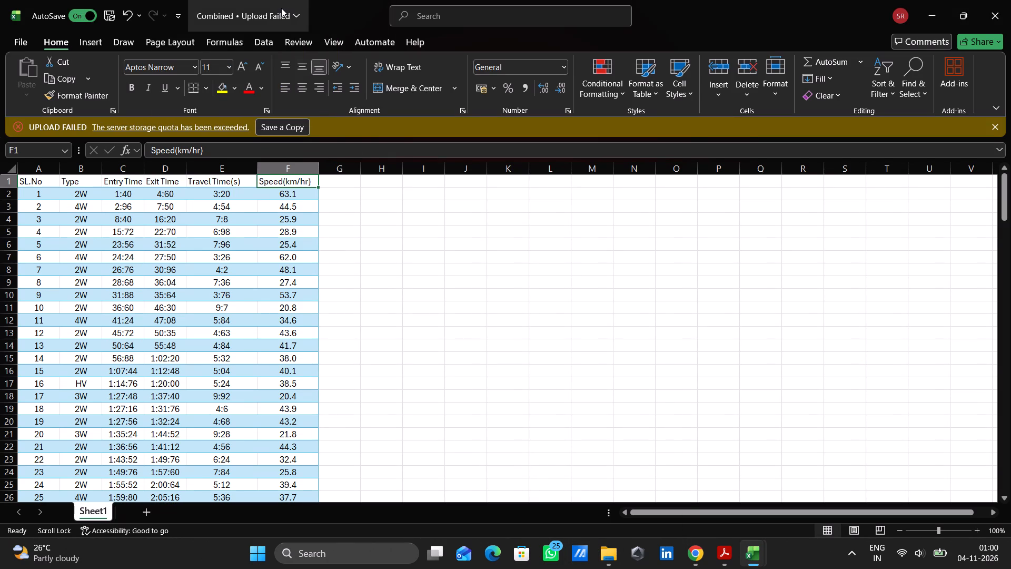
Check the Combined workbook's file name and save location, and look for it in the Documents folder in File Explorer.
left_click(280, 10)
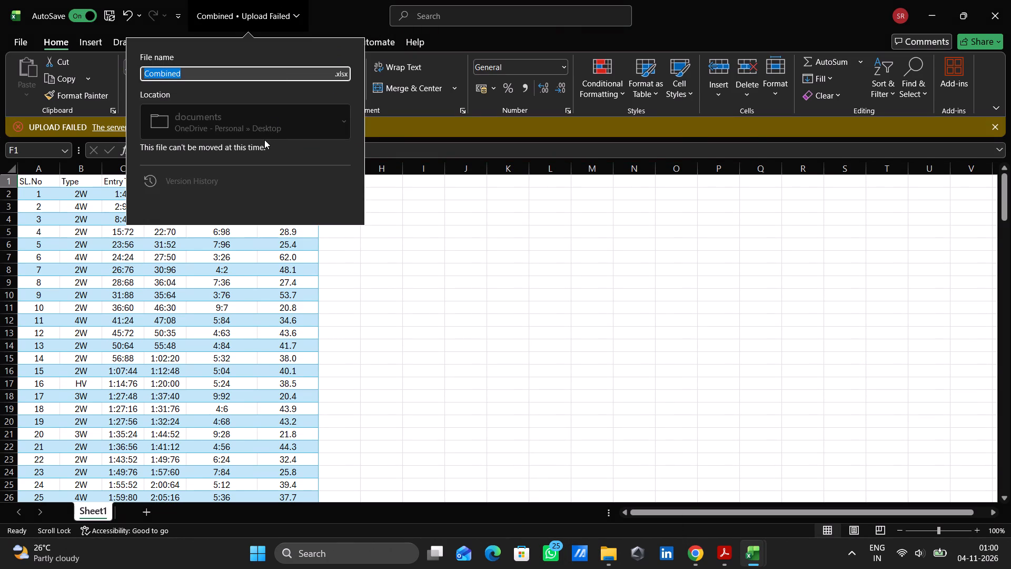
left_click(264, 141)
left_click(614, 562)
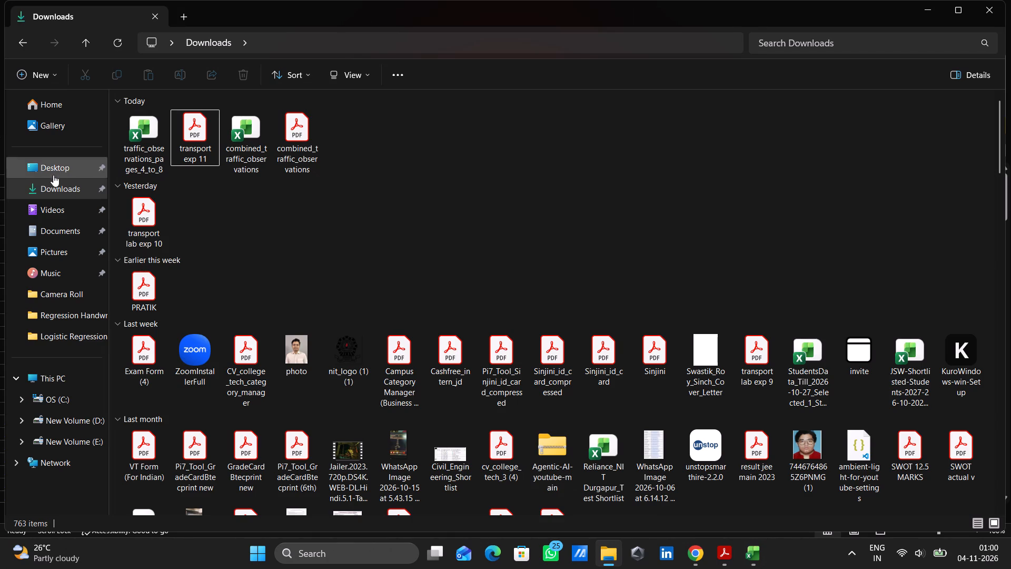
left_click(36, 230)
scroll(308, 333, "down", 1)
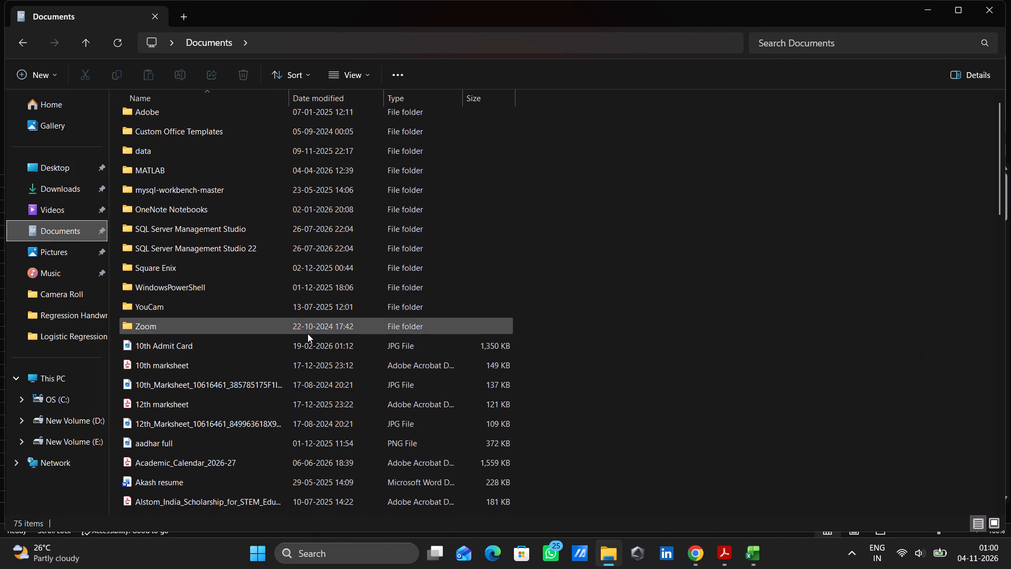
scroll(308, 333, "down", 3)
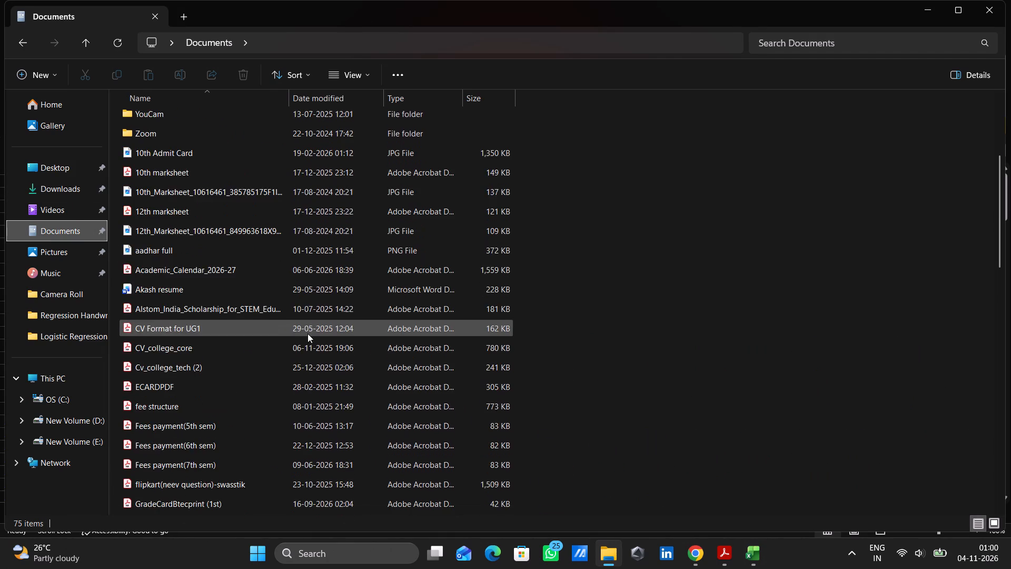
scroll(308, 333, "down", 4)
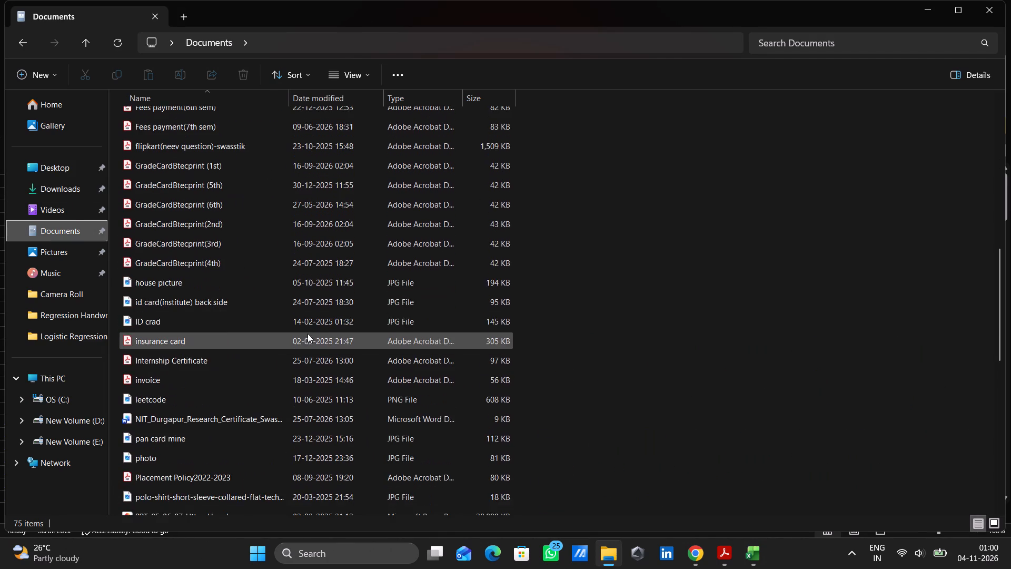
scroll(308, 333, "down", 4)
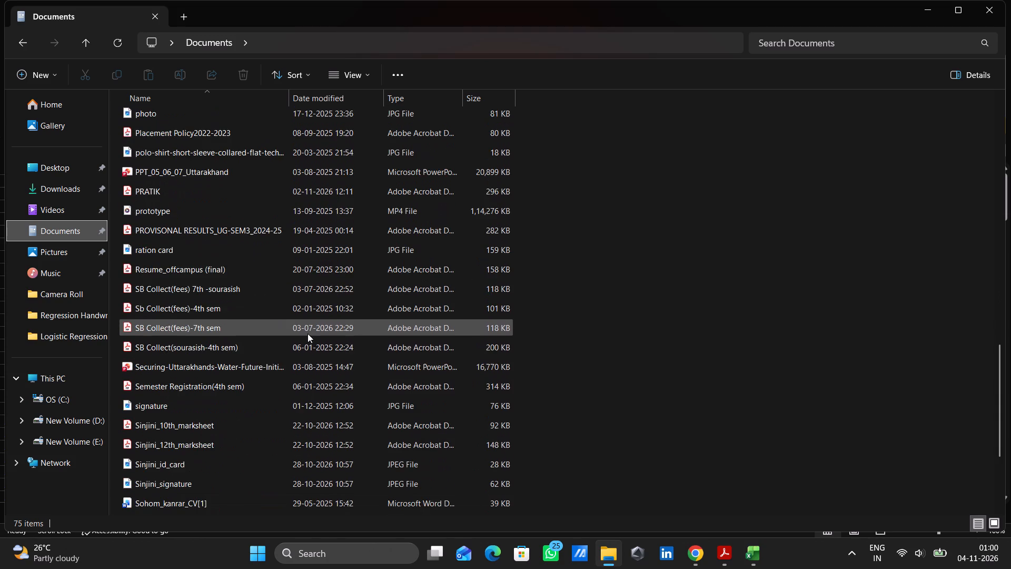
scroll(308, 333, "down", 2)
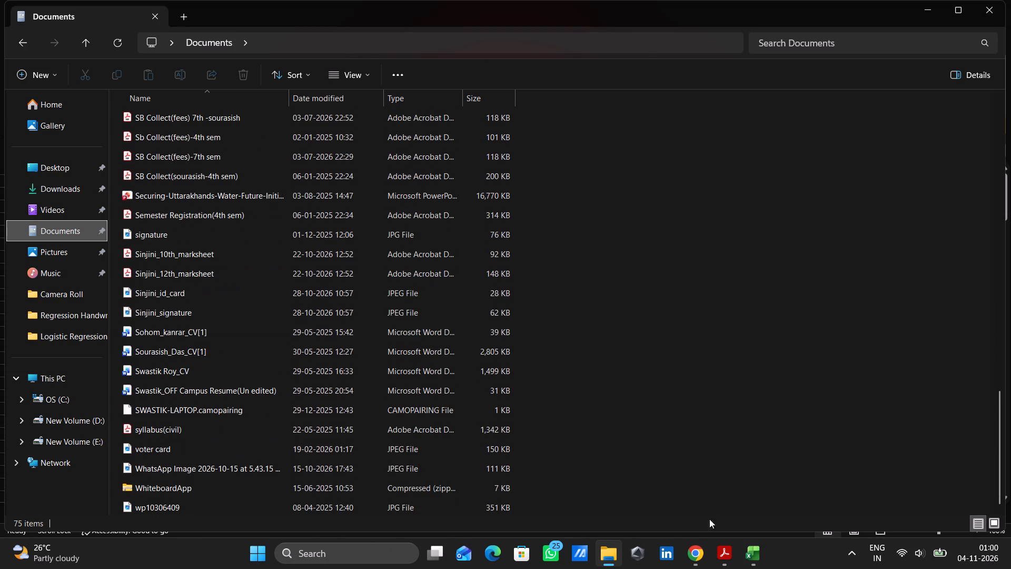
Switch to Chrome, open Google Sheets in a new tab and create a blank spreadsheet.
left_click(686, 543)
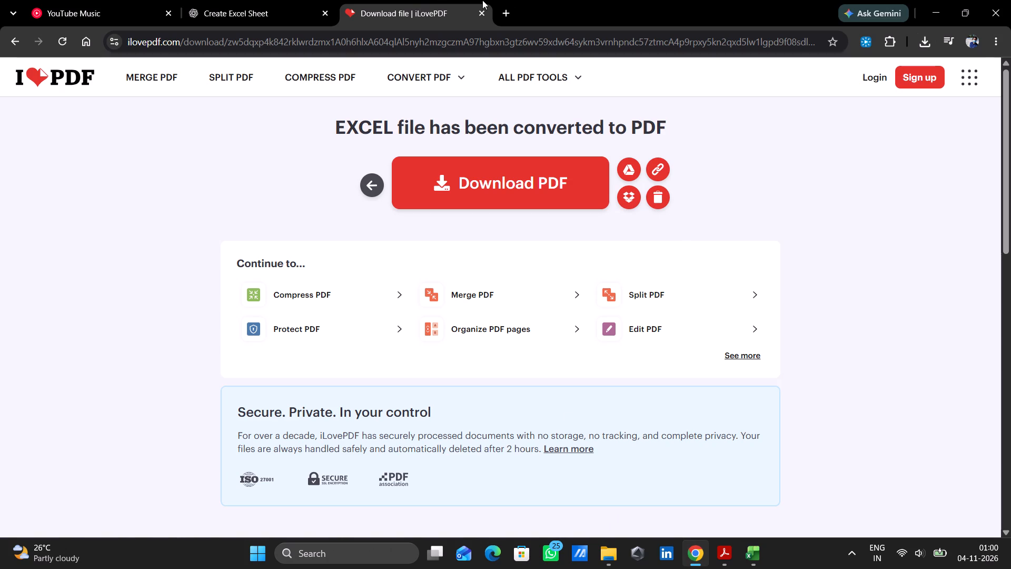
left_click(510, 6)
key("s")
key("BackSpace")
type("sh")
key("BackSpace")
key("BackSpace")
key("e")
key("BackSpace")
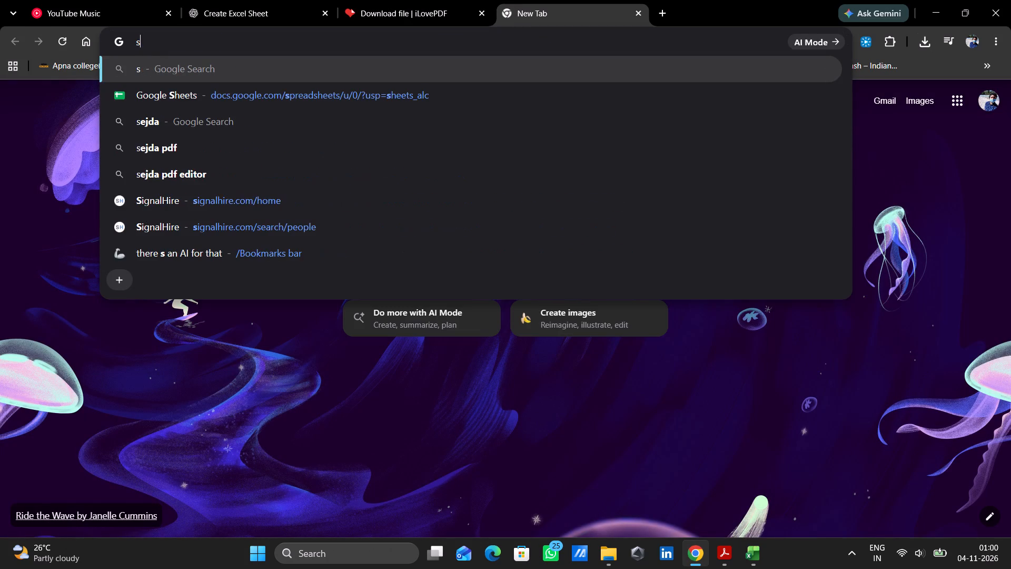
type("hee")
key("Return")
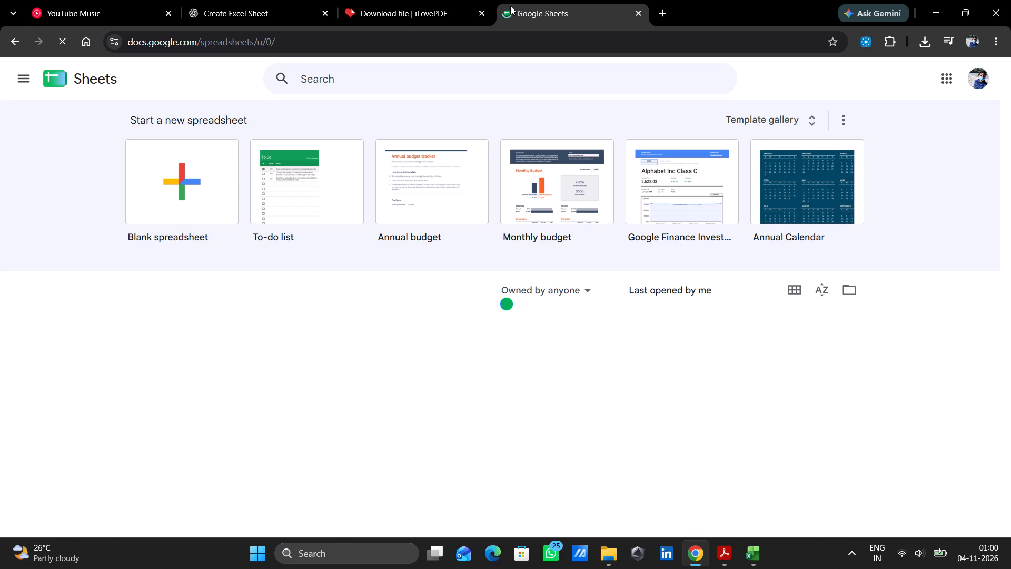
left_click(146, 192)
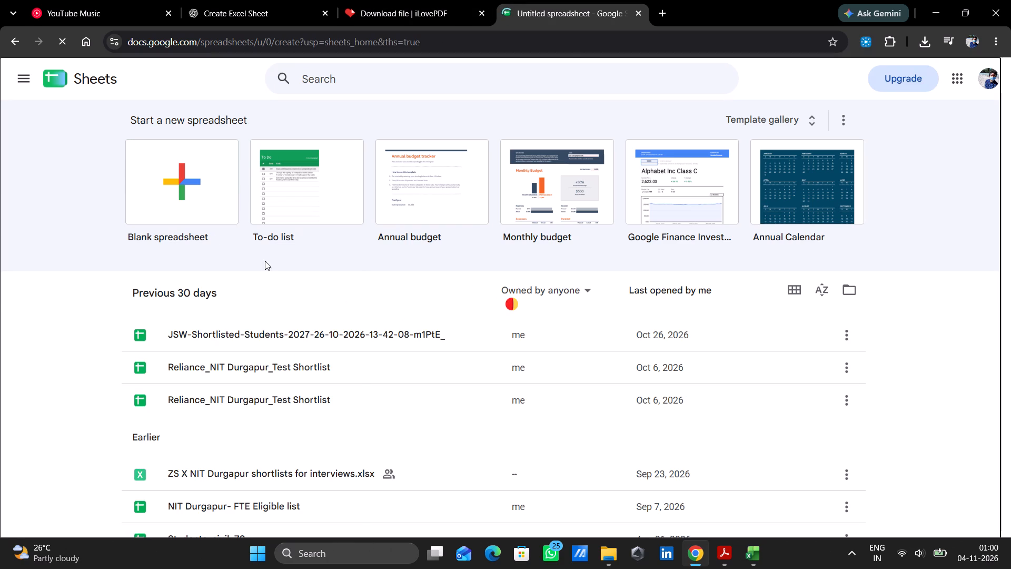
left_click(66, 174)
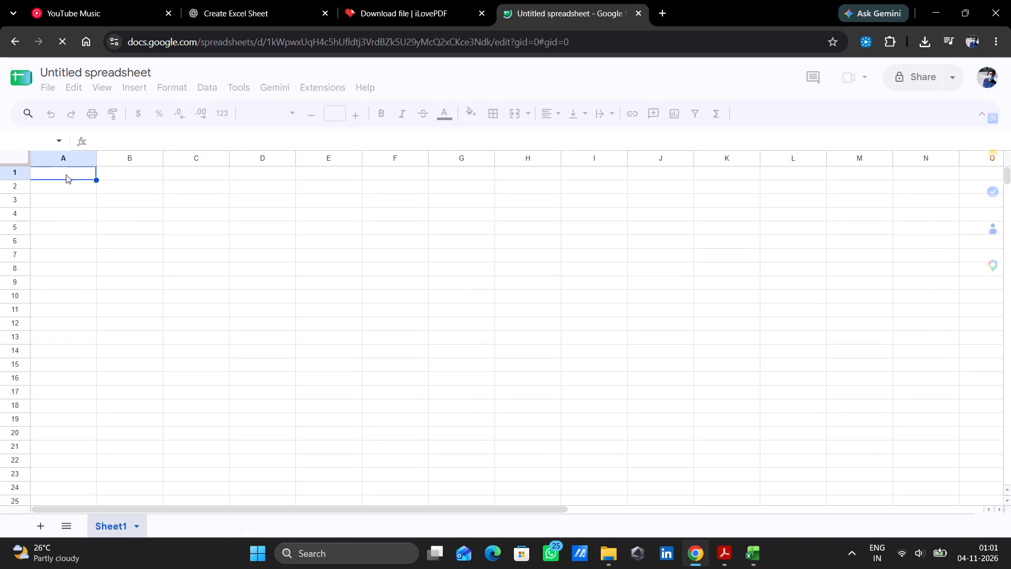
Copy the whole speed table with its headers from the Combined Excel workbook, return to the blank spreadsheet and dismiss the Gemini assistant.
key("alt+Tab")
key("alt+Tab")
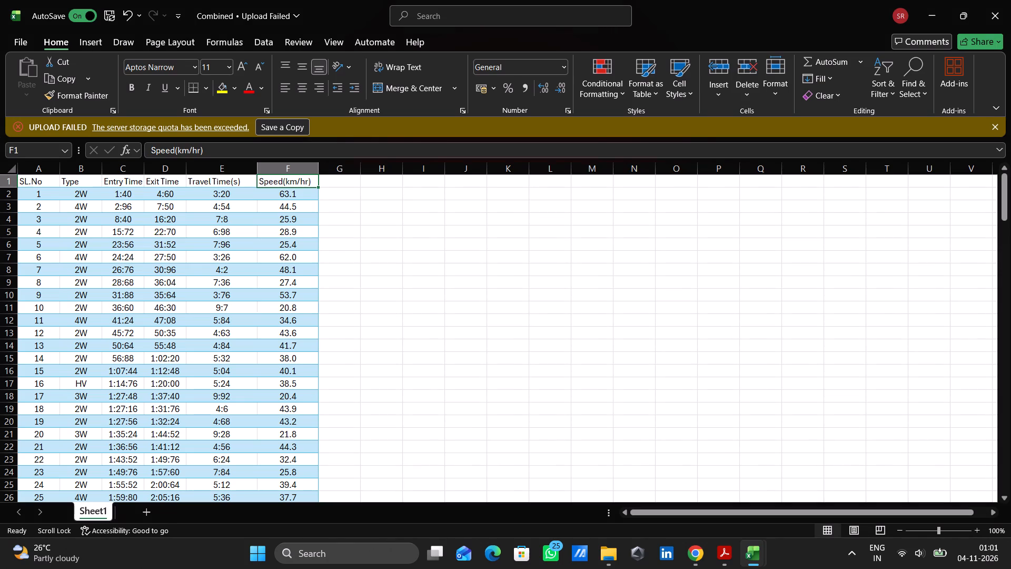
left_click(51, 185)
key("ctrl+a")
key("ctrl+c")
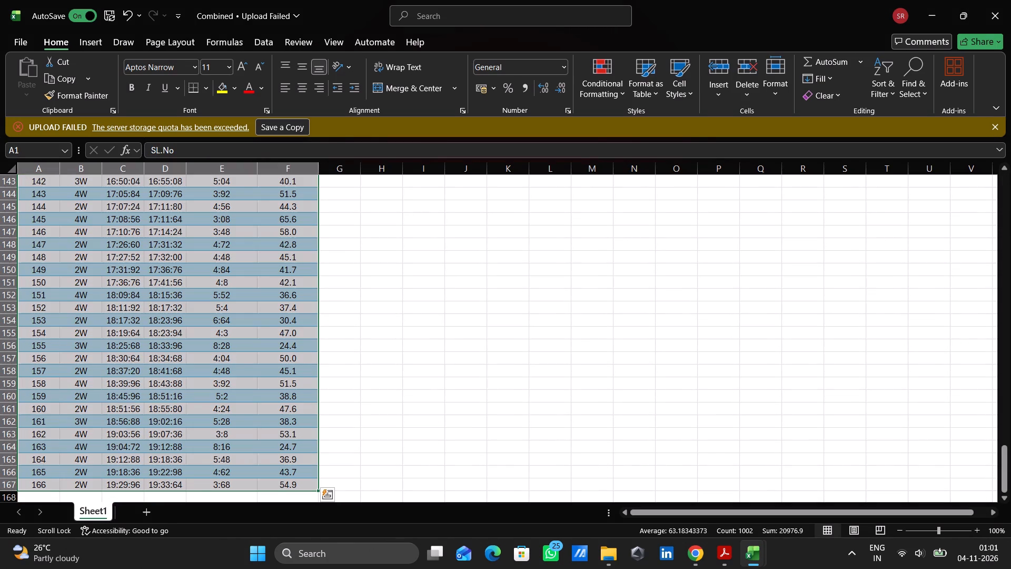
key("alt+Tab")
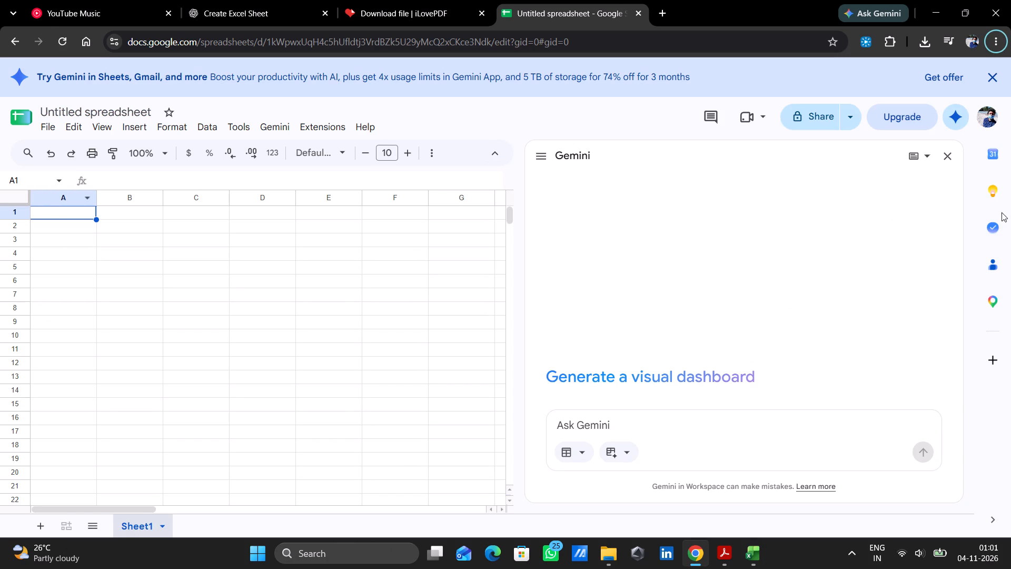
left_click(952, 155)
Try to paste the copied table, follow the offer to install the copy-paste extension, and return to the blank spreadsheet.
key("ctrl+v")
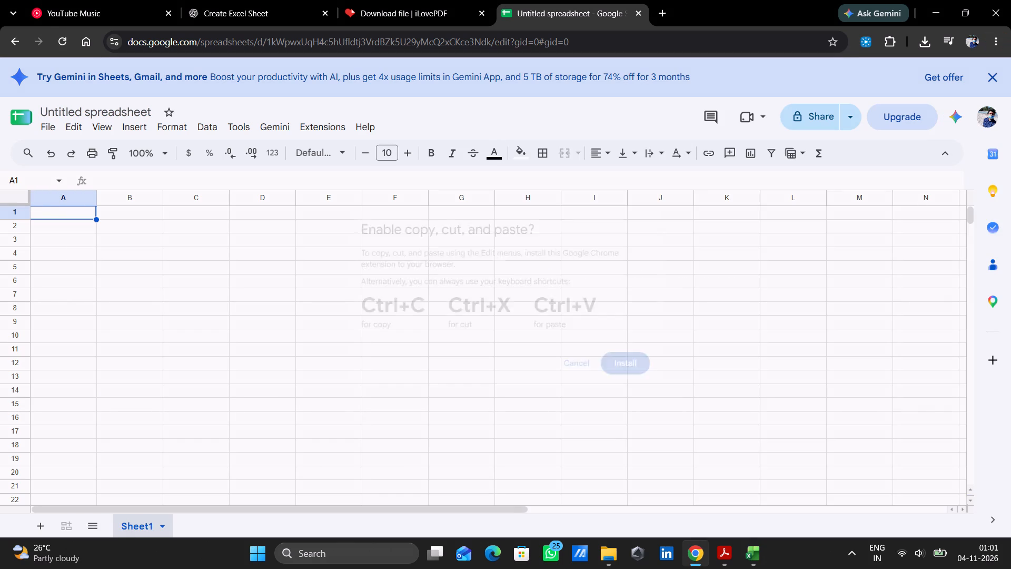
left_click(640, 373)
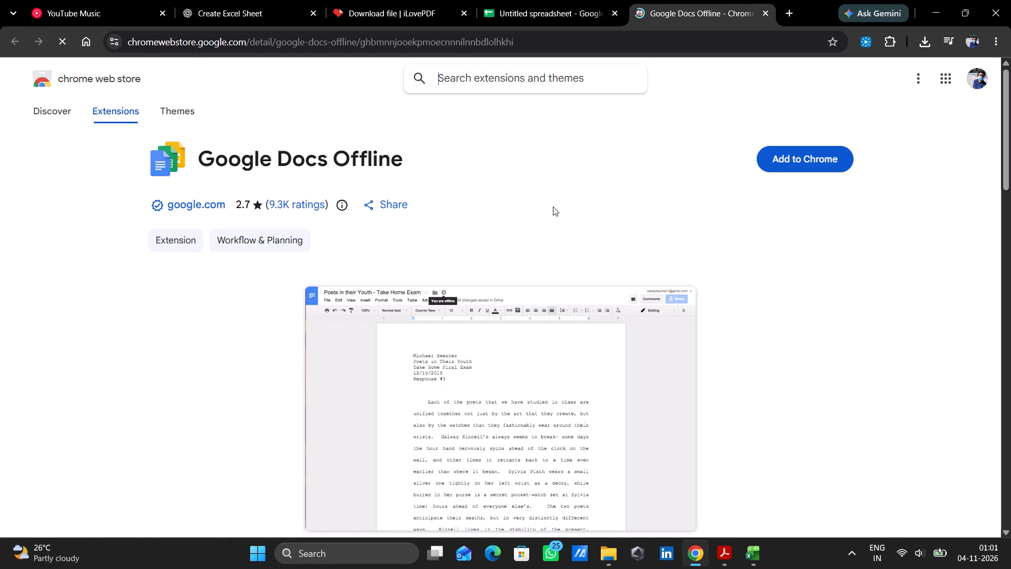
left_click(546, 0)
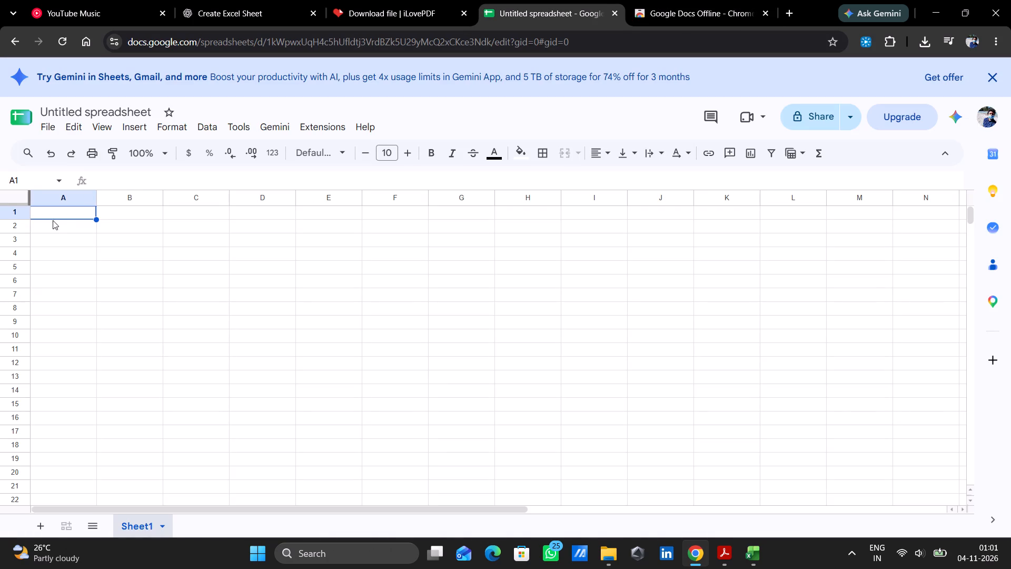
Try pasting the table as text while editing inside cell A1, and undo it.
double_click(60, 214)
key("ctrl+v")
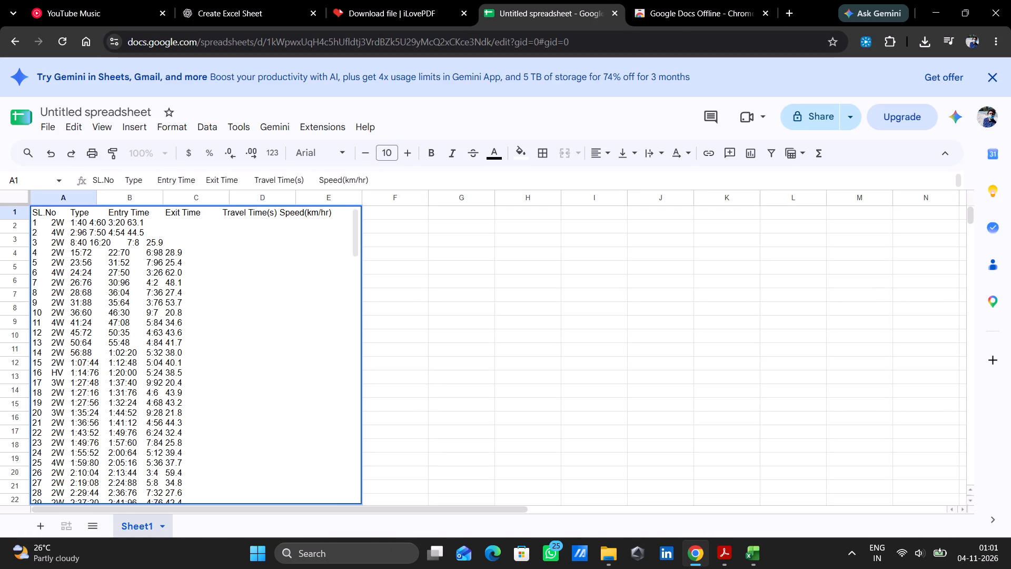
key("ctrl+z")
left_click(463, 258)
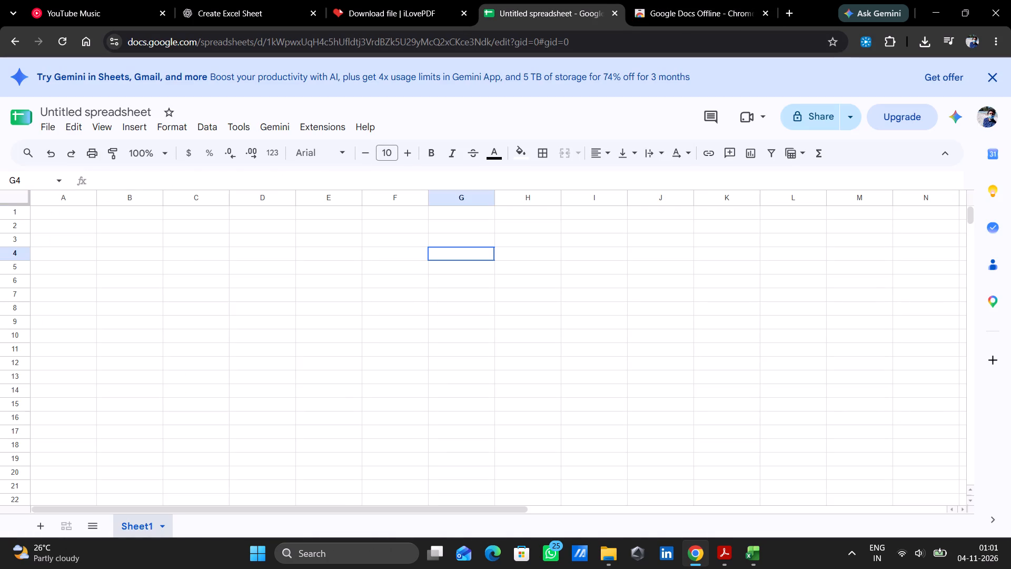
Paste the copied table into the blank spreadsheet starting at cell A1.
left_click(80, 213)
key("ctrl+v")
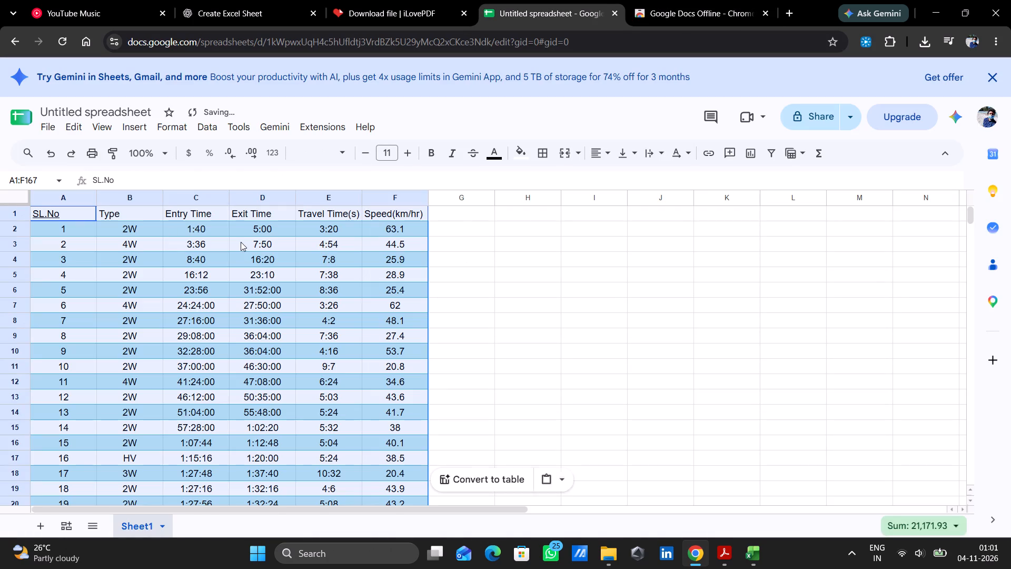
left_click(423, 288)
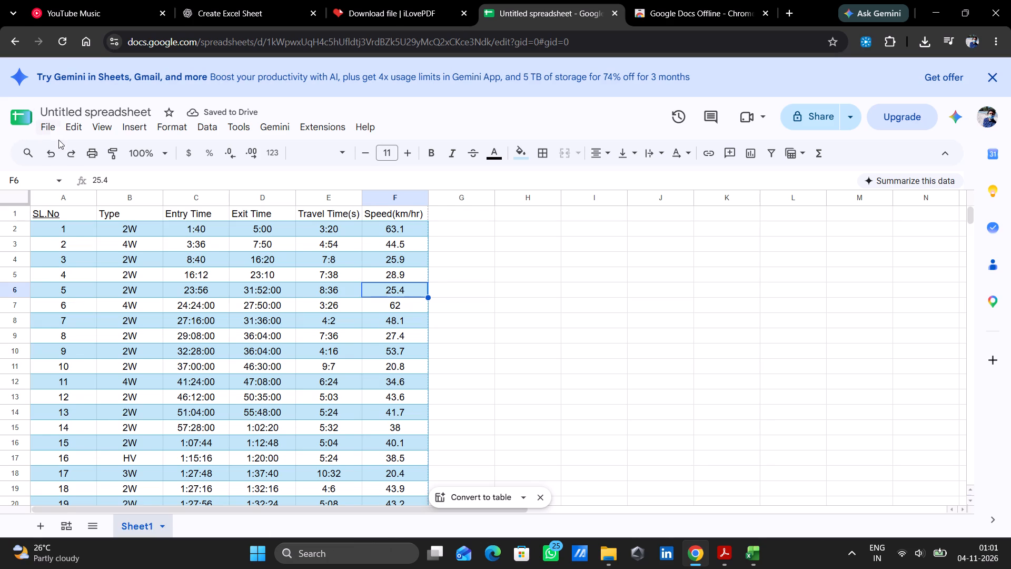
Download the current sheet as a PDF, checking the preview pages and exporting with the default print settings.
left_click(55, 131)
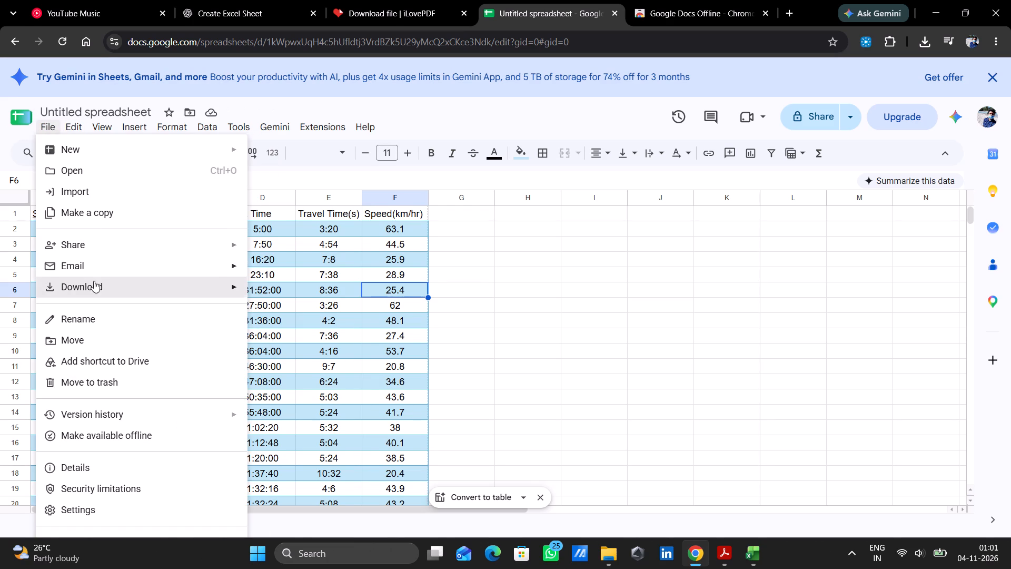
left_click(299, 330)
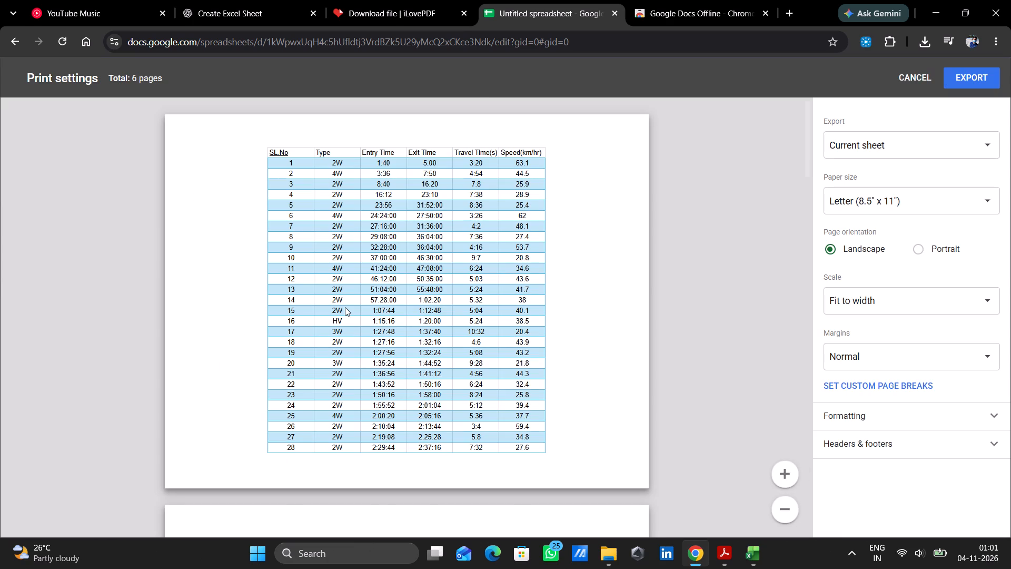
scroll(345, 307, "down", 5)
scroll(347, 303, "down", 17)
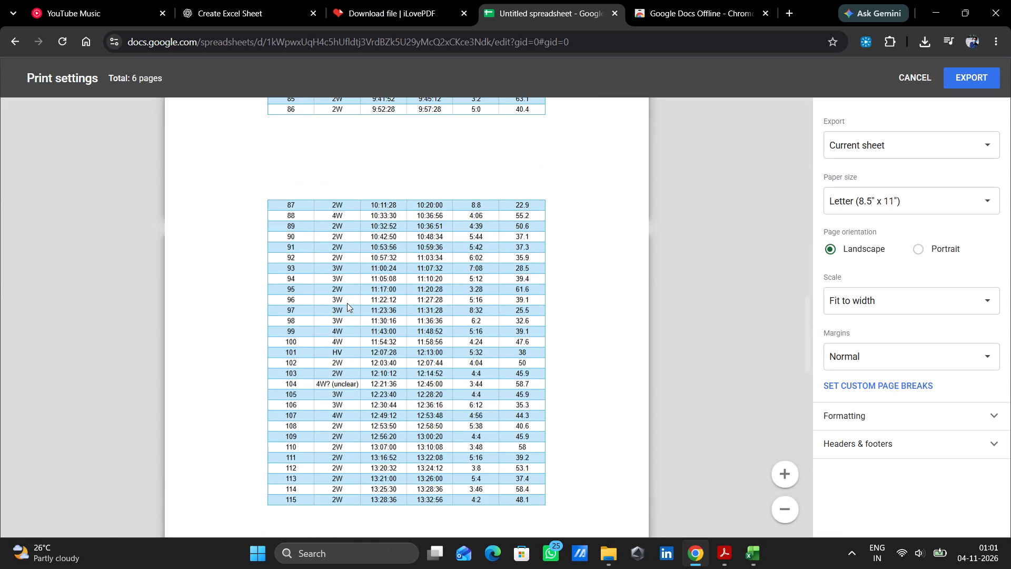
scroll(347, 303, "down", 14)
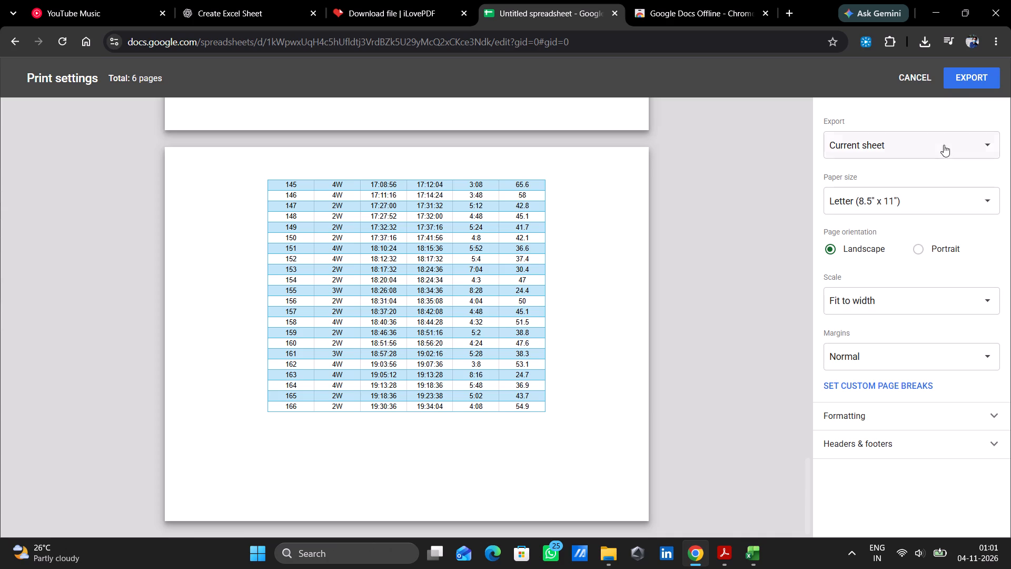
left_click(972, 81)
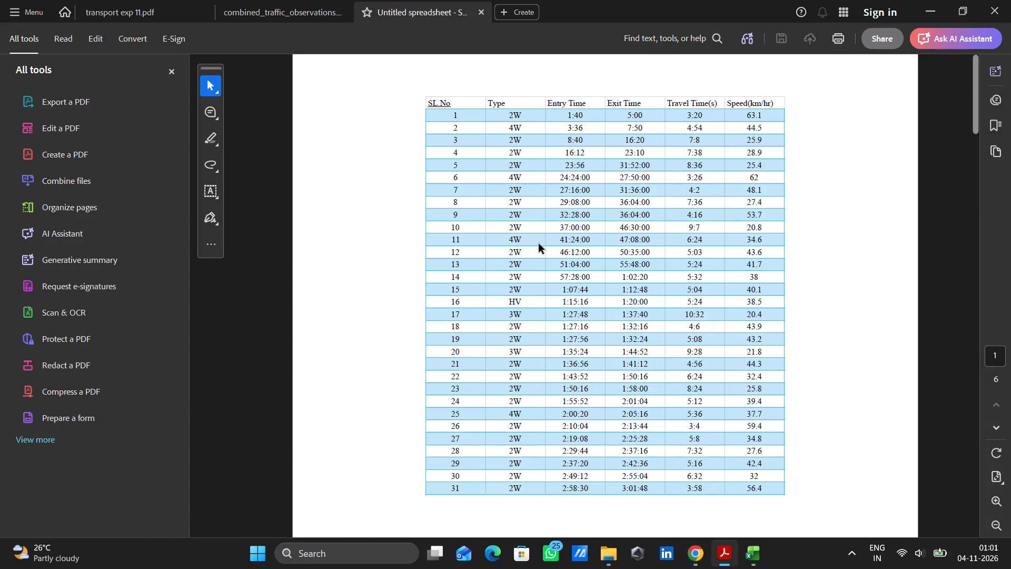
Examine the table columns and rows in the exported PDF in Acrobat, and close all its open documents.
scroll(627, 255, "down", 2)
scroll(627, 255, "up", 5)
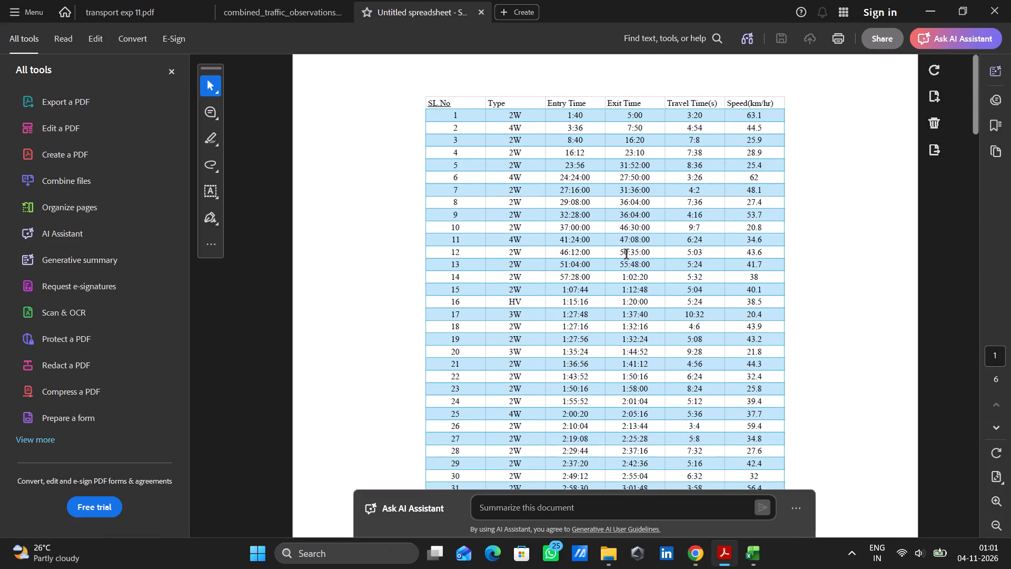
scroll(627, 255, "down", 14)
scroll(616, 281, "up", 6)
scroll(616, 281, "down", 2)
scroll(616, 281, "up", 12)
left_click(1010, 0)
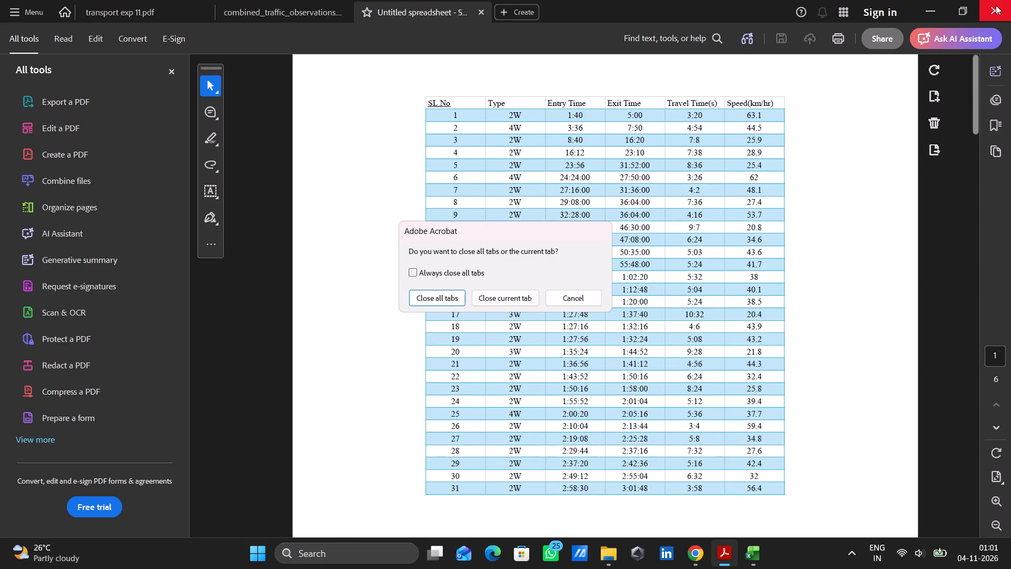
left_click(428, 296)
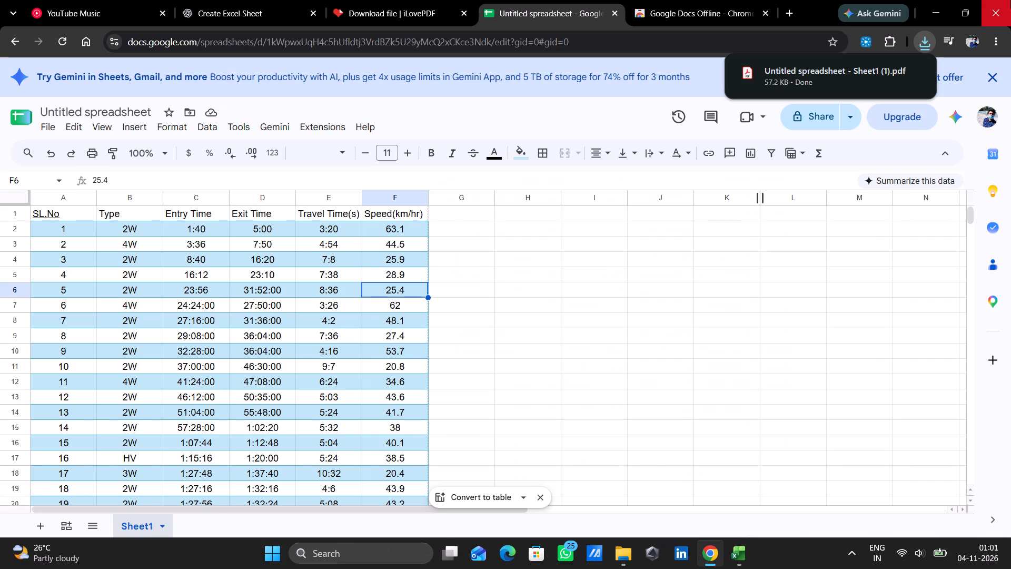
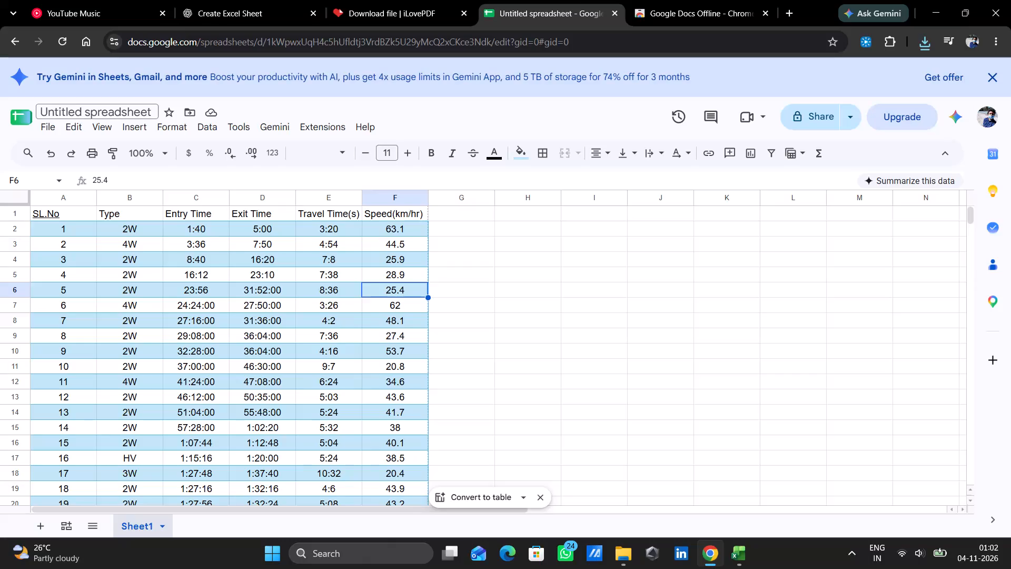
Rename the untitled spreadsheet as "Combined Data for lab(civil)".
key("ctrl+a")
key("BackSpace")
type("Combined Data or")
key("space")
key("BackSpace")
key("BackSpace")
key("BackSpace")
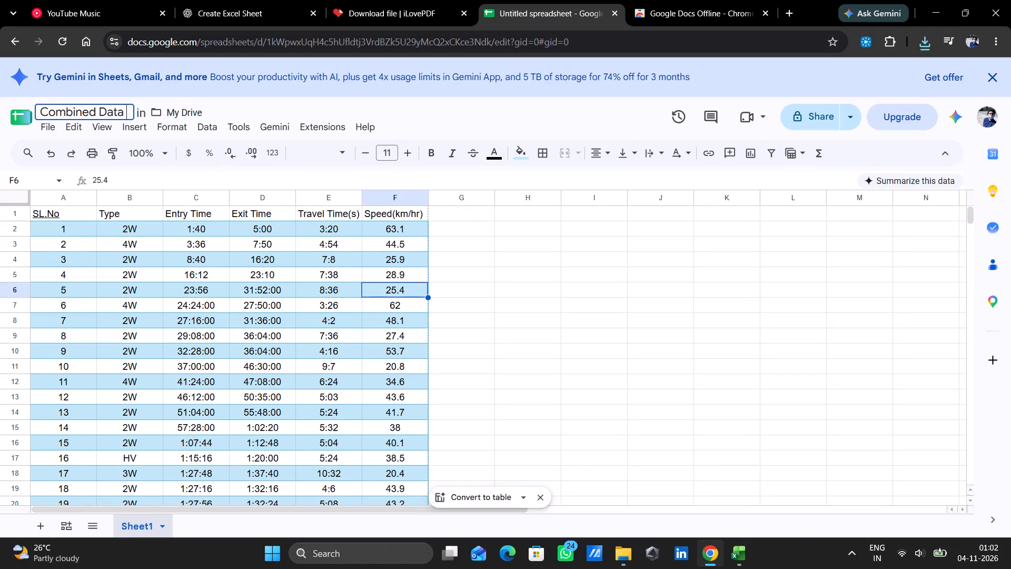
type("or")
key("BackSpace")
key("BackSpace")
type("for lab")
type("(ivi")
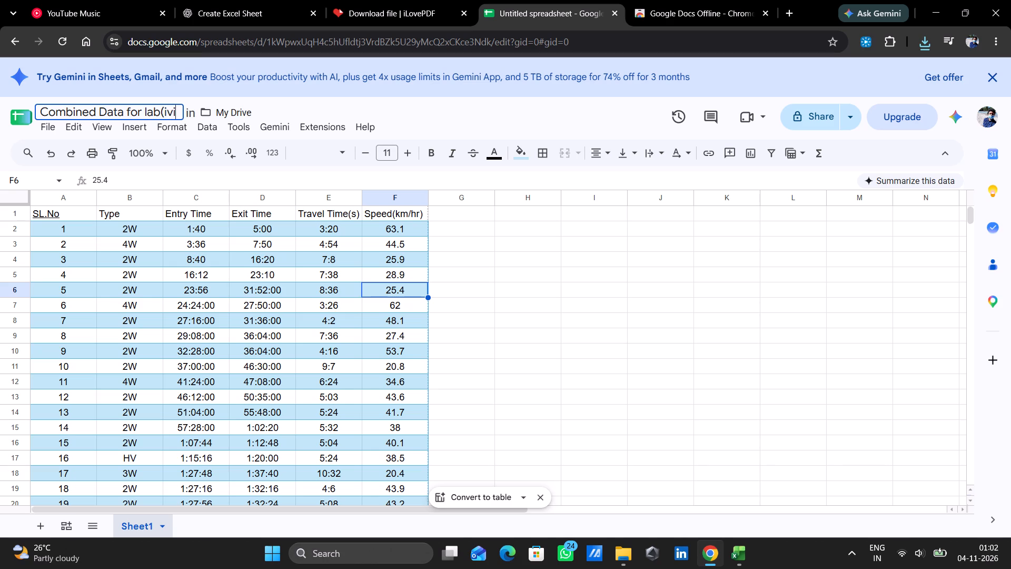
key("BackSpace")
key("BackSpace")
key("BackSpace")
type("civil)")
key("Return")
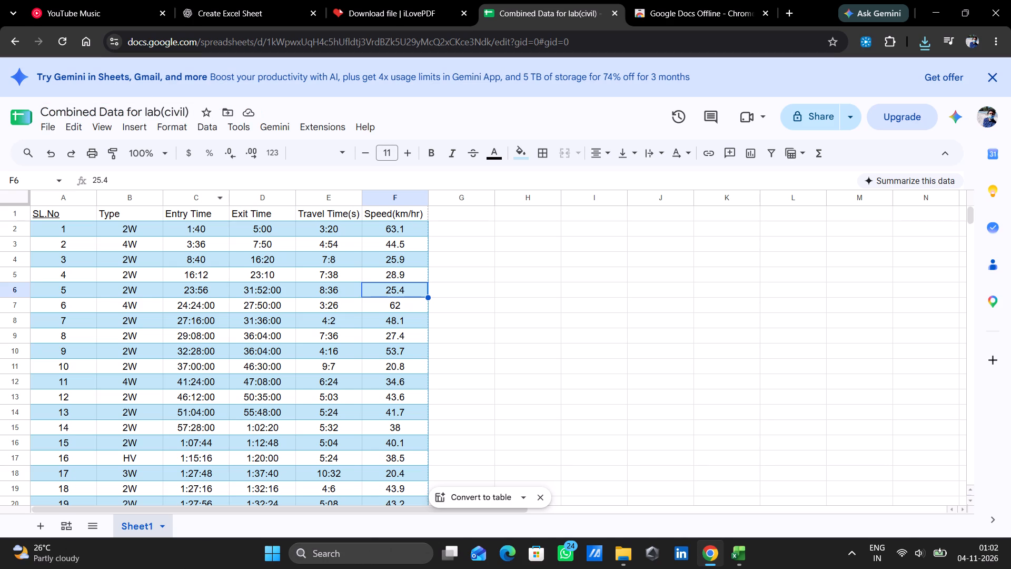
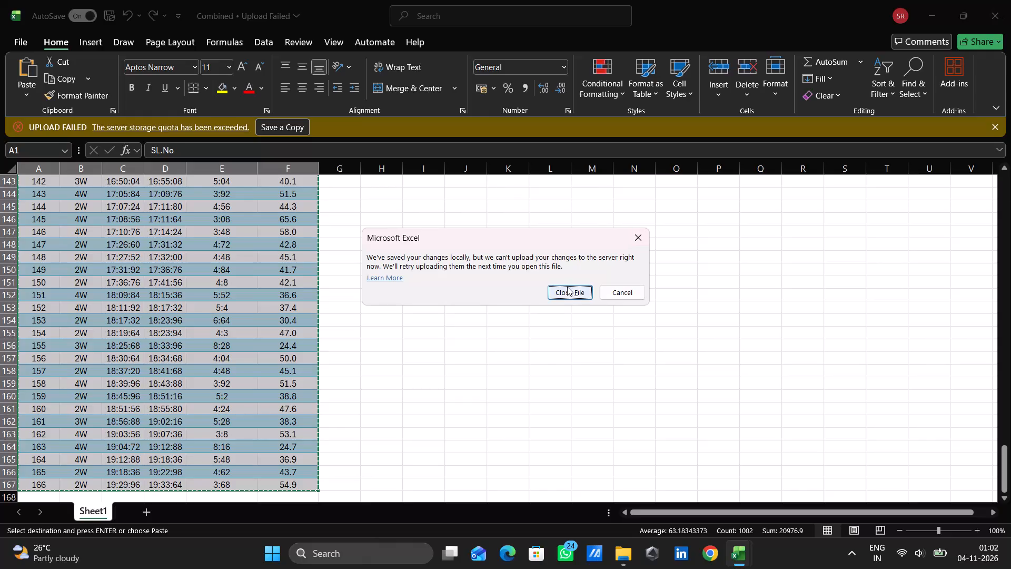
Close the Combined workbook despite its pending upload, along with the combined traffic observations workbook and any remaining windows.
left_click(569, 290)
left_click(550, 336)
left_click(1010, 0)
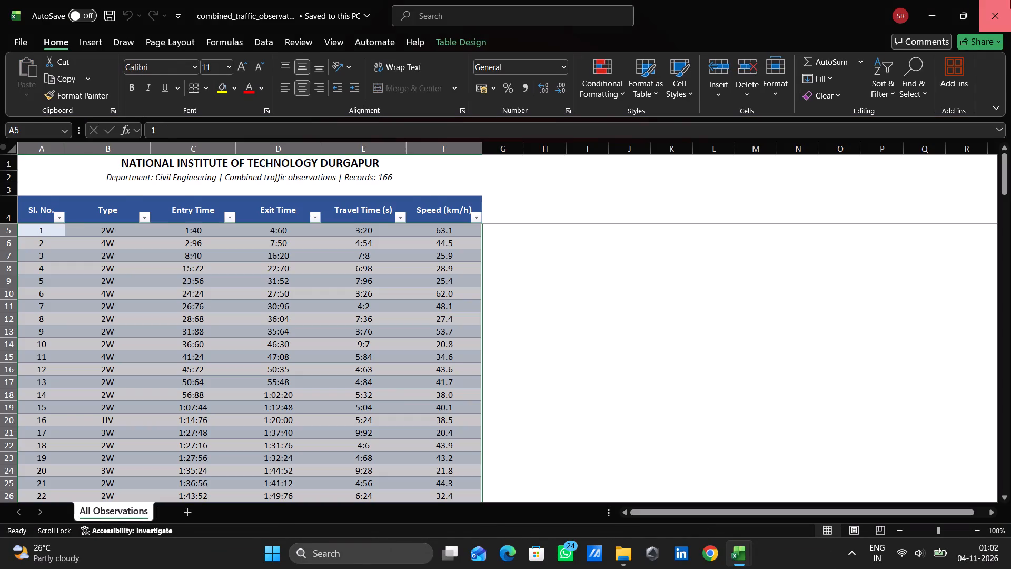
left_click(982, 21)
left_click(990, 3)
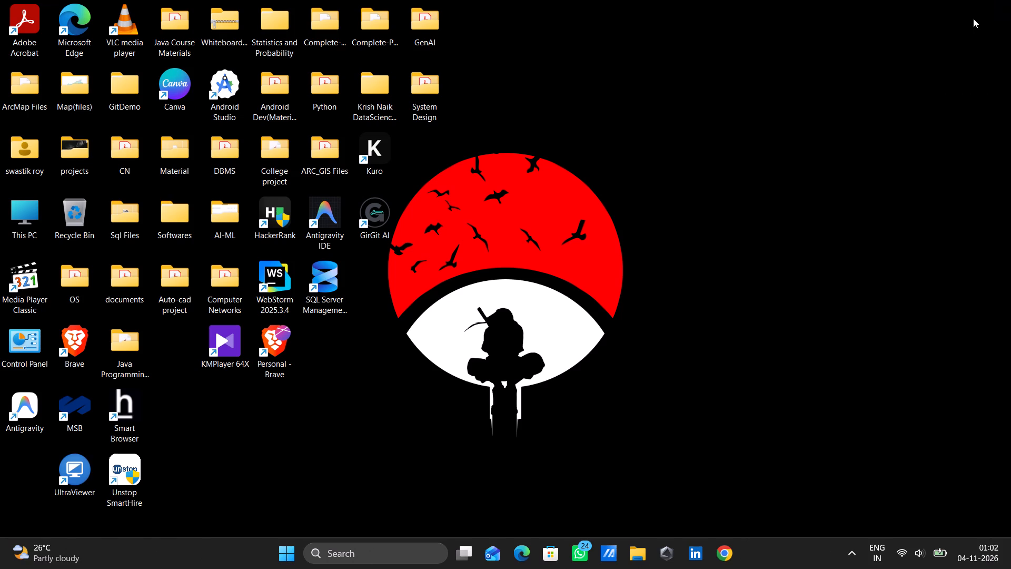
Open the exported spreadsheet PDF from the Downloads folder.
left_click(624, 561)
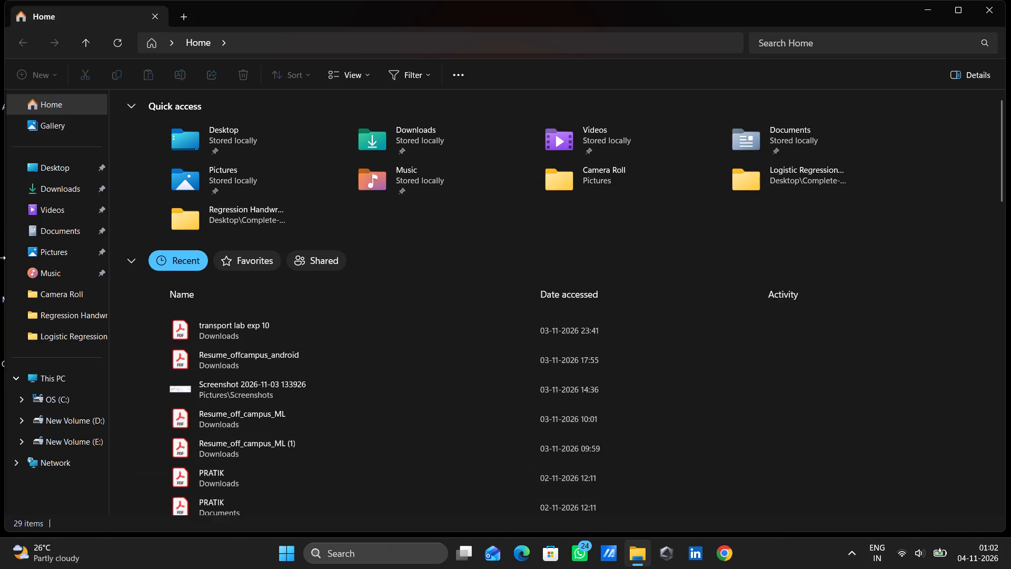
left_click(37, 185)
double_click(151, 144)
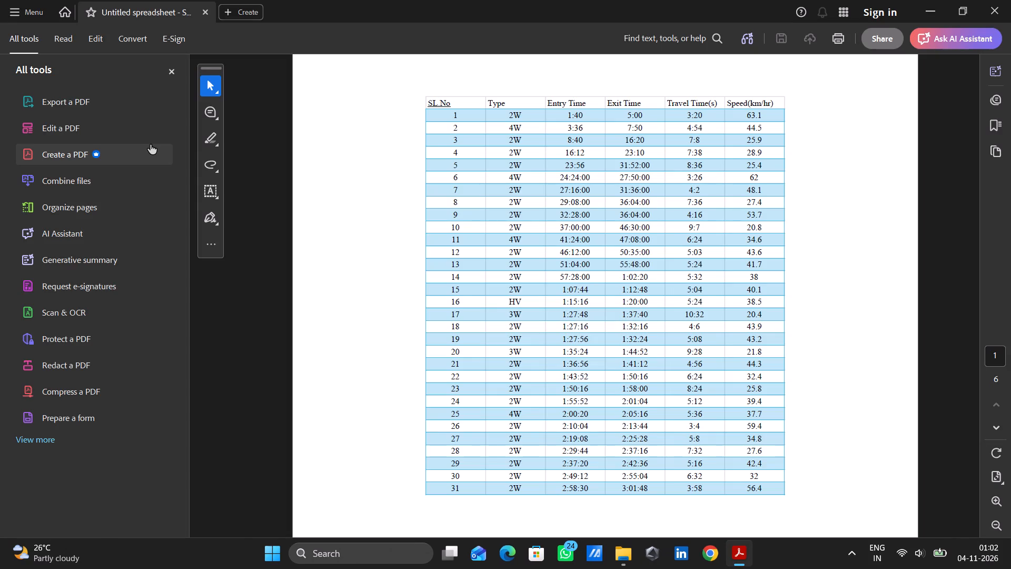
Examine the exported PDF's pages from first to last, checking the vehicle table's rows and all six columns.
scroll(152, 123, "down", 7)
scroll(477, 333, "down", 4)
scroll(593, 302, "down", 3)
scroll(500, 254, "down", 11)
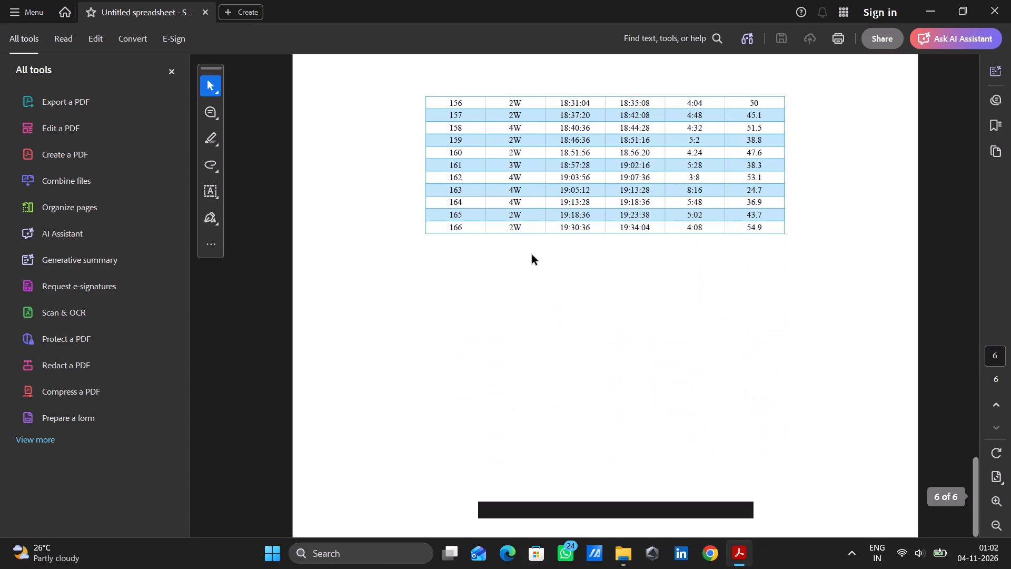
scroll(604, 273, "up", 3)
scroll(604, 273, "down", 1)
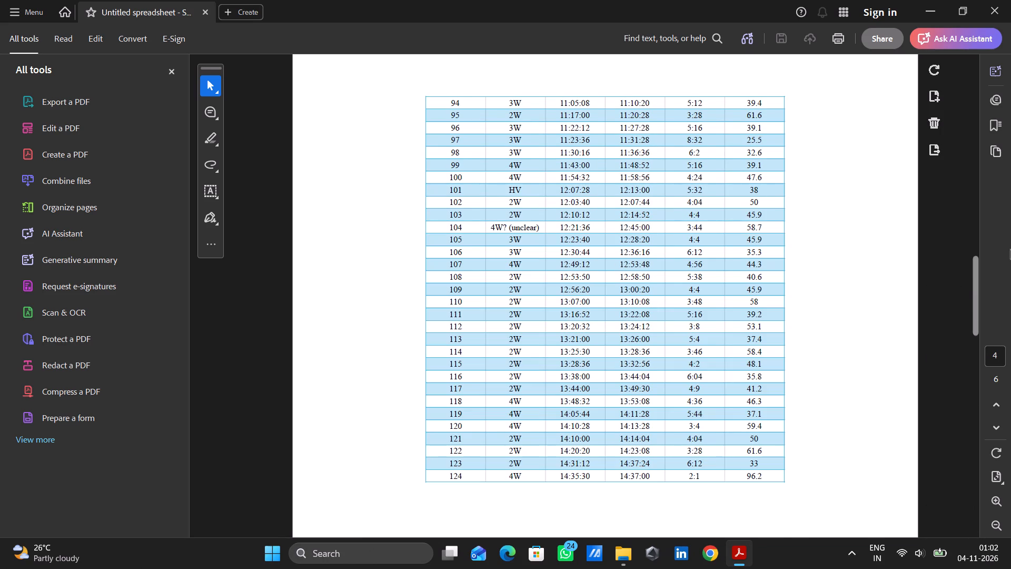
left_click_drag(975, 309, 977, 401)
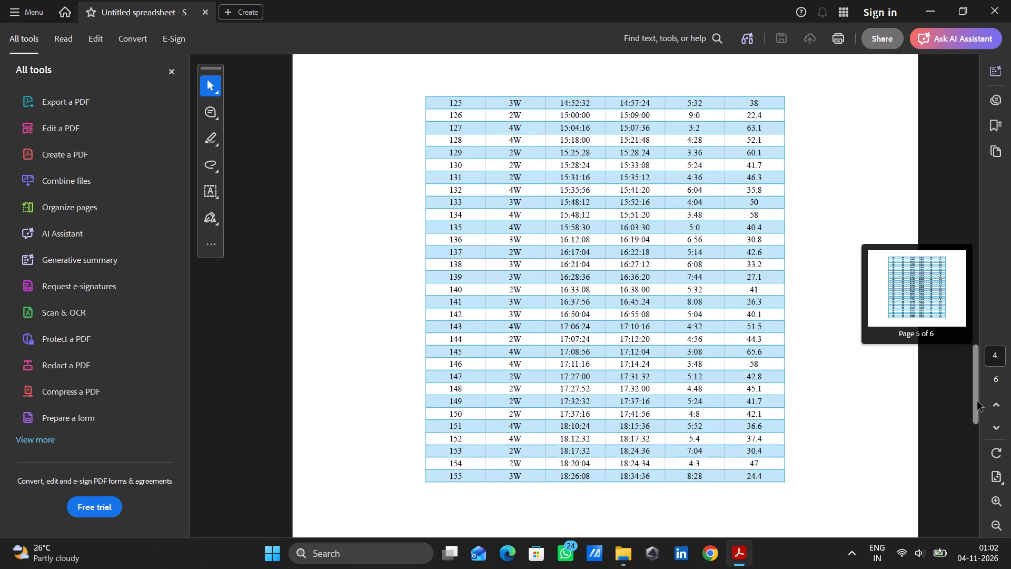
left_click_drag(977, 401, 986, 323)
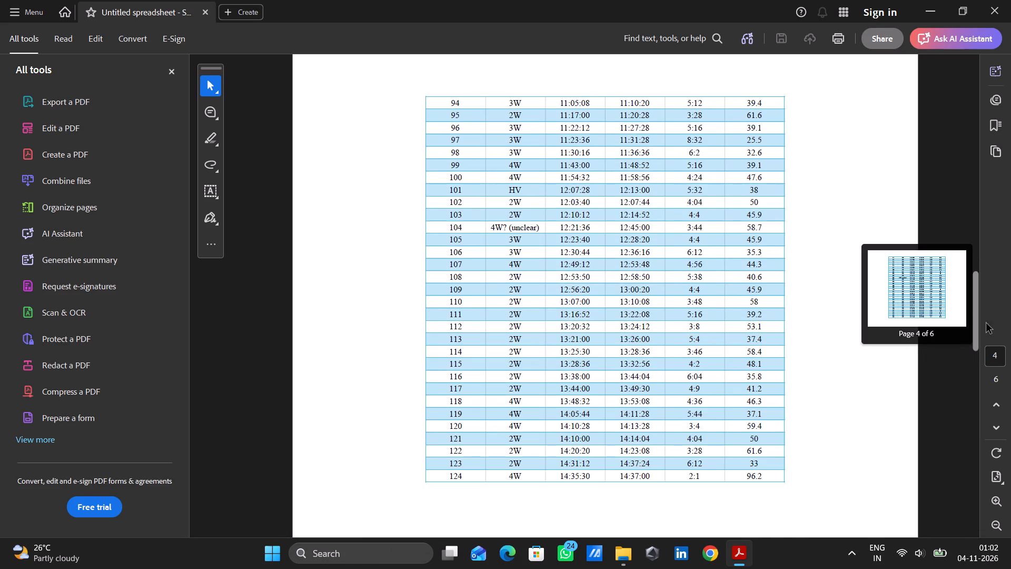
left_click_drag(986, 323, 986, 316)
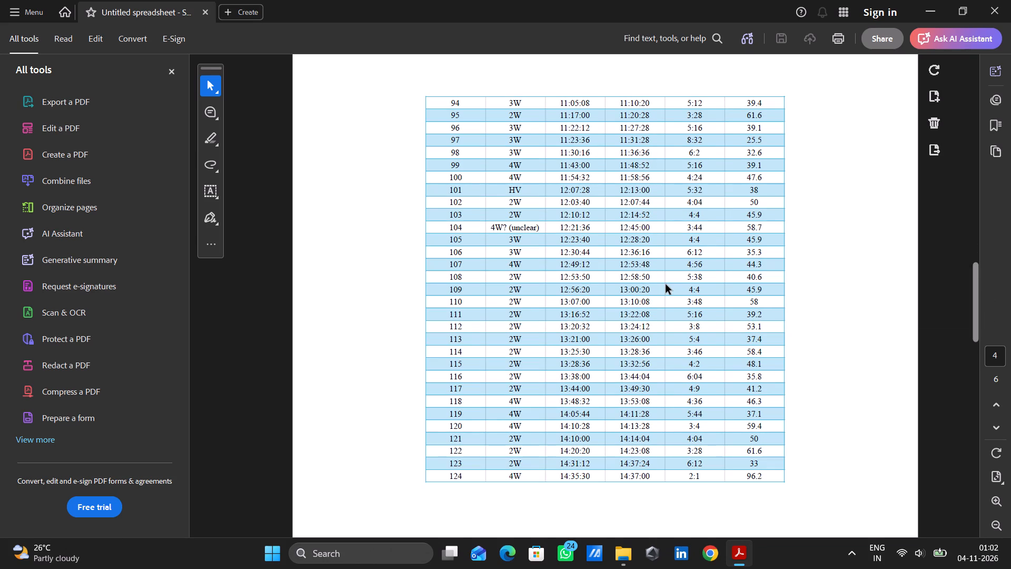
scroll(554, 240, "up", 6)
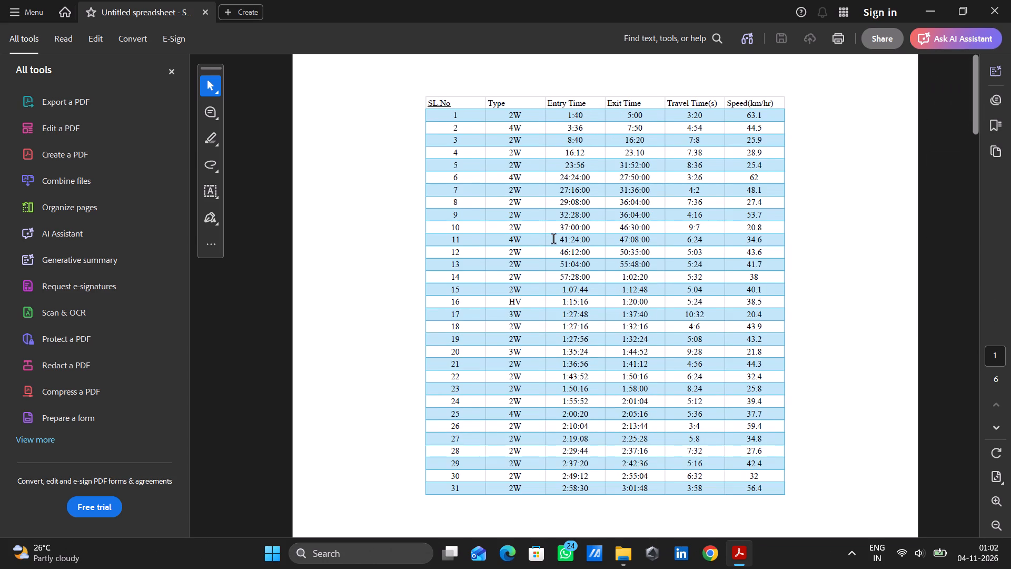
scroll(554, 240, "up", 1)
Close the exported PDF and the Downloads folder window.
left_click(1010, 0)
left_click(992, 6)
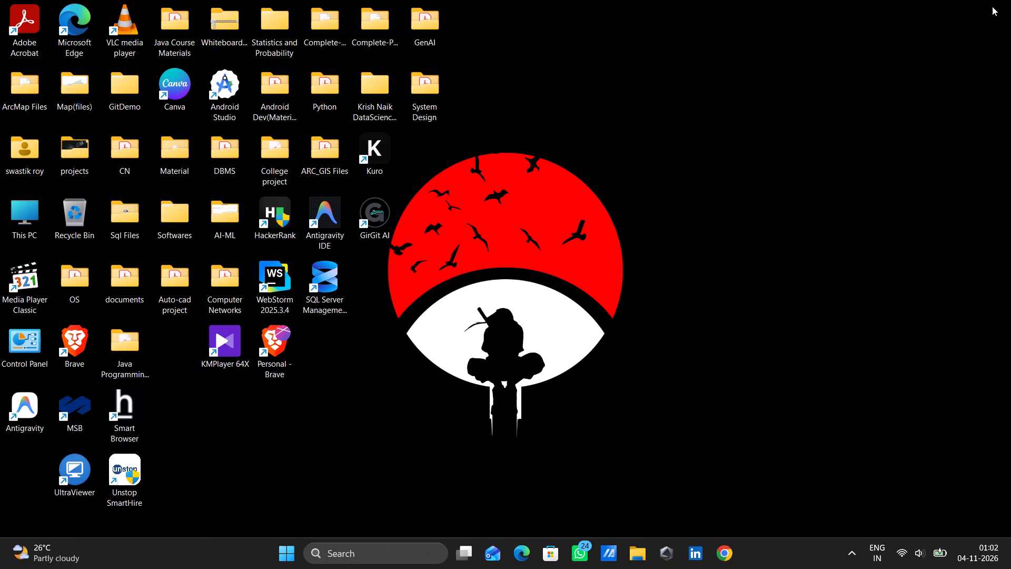
Open the computer's power options and choose one to end the session.
left_click(292, 551)
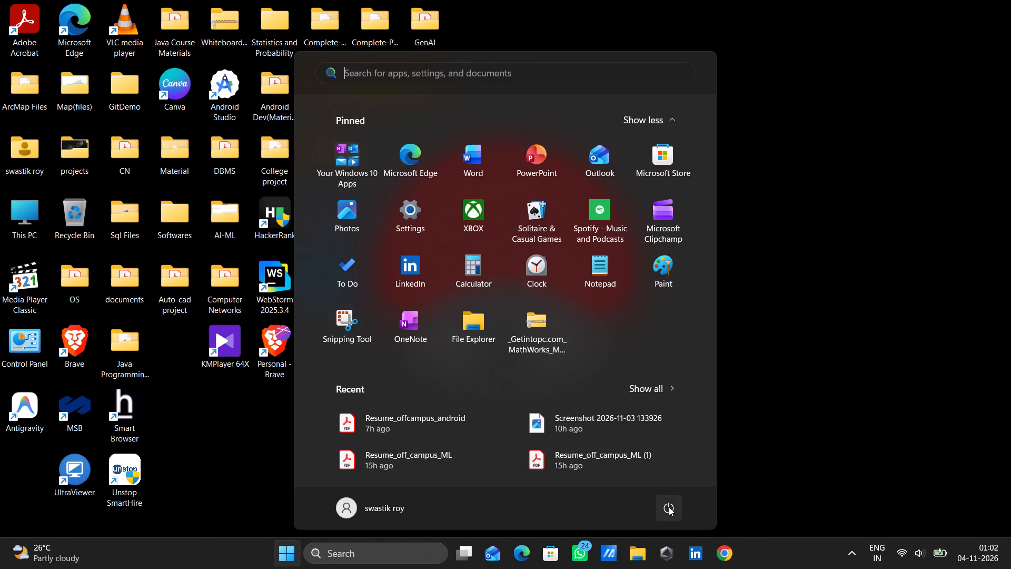
left_click(669, 507)
left_click(688, 440)
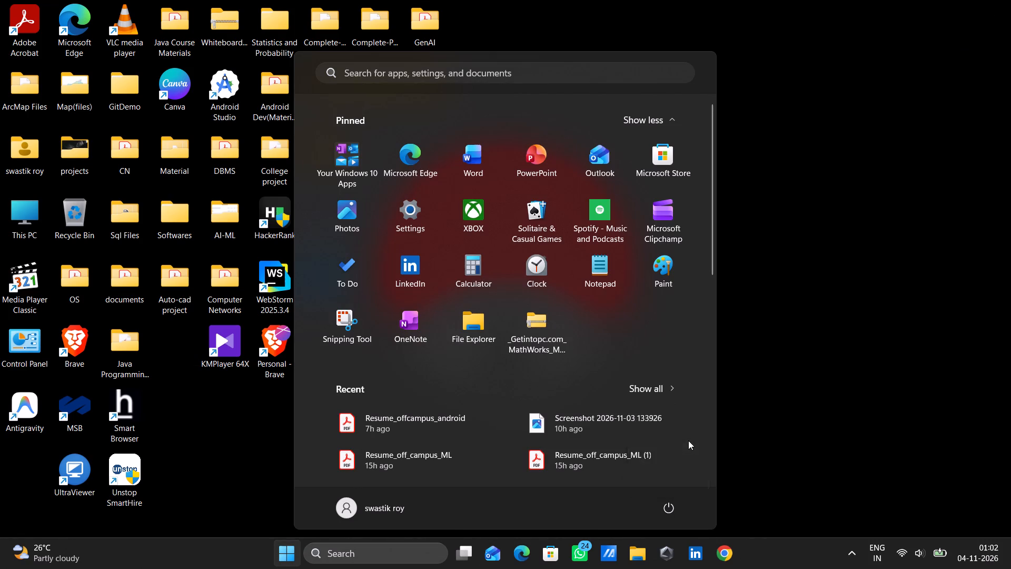
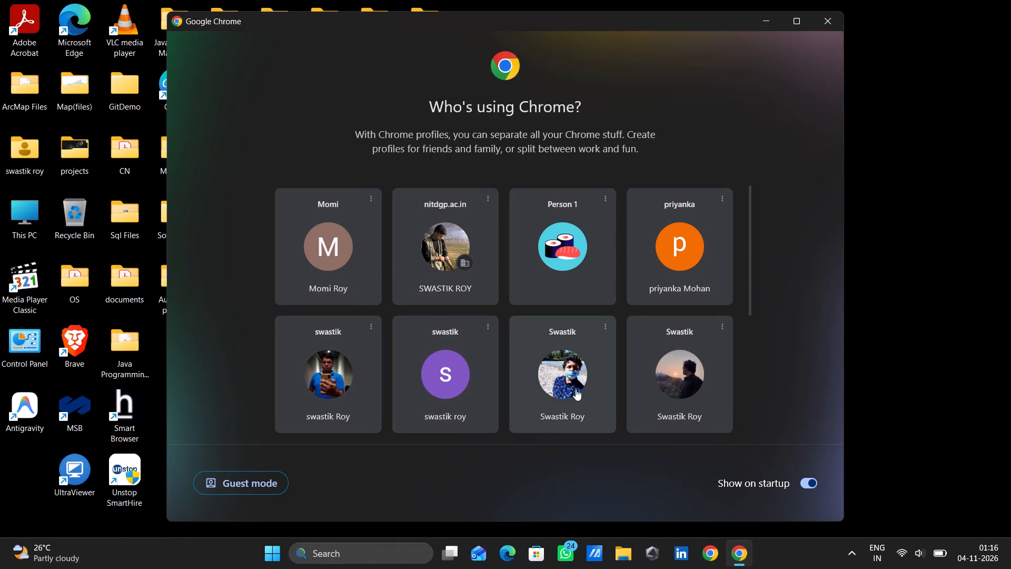
Reopen the Untitled spreadsheet - Sheet1 (1) PDF from the Downloads folder, review its vehicle table, and close the PDF and folder.
left_click(635, 543)
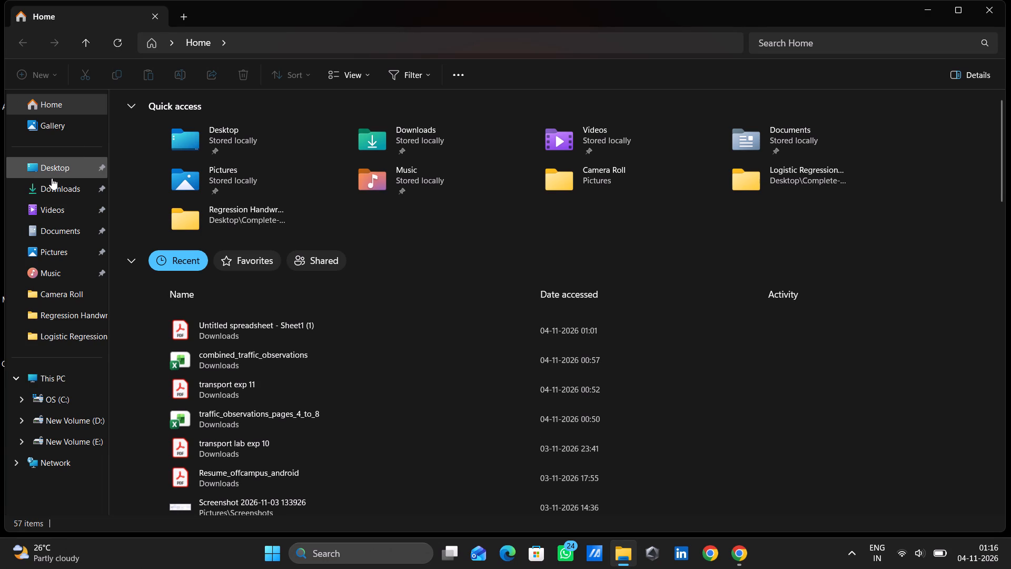
left_click(52, 178)
double_click(145, 127)
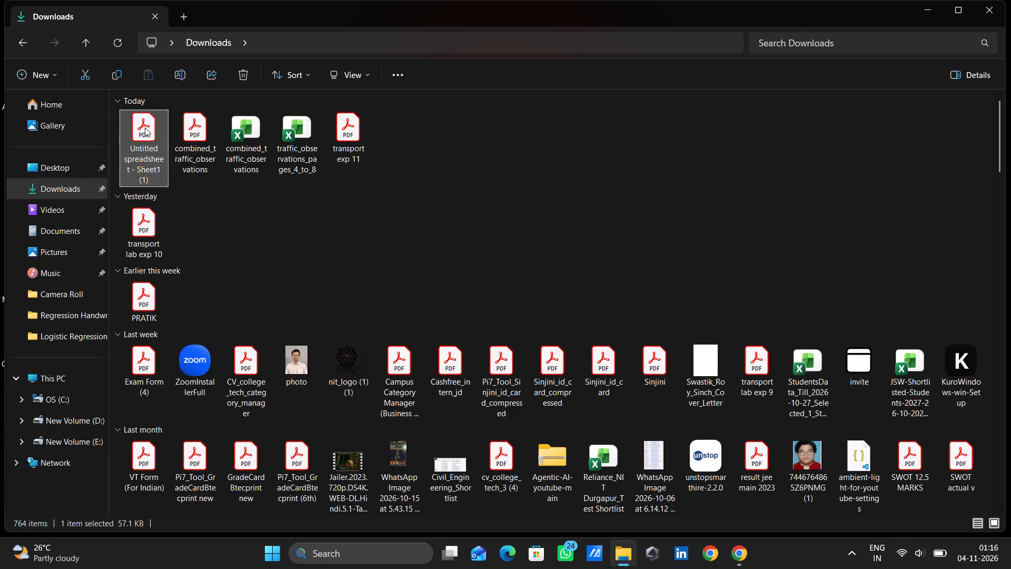
scroll(429, 170, "down", 3)
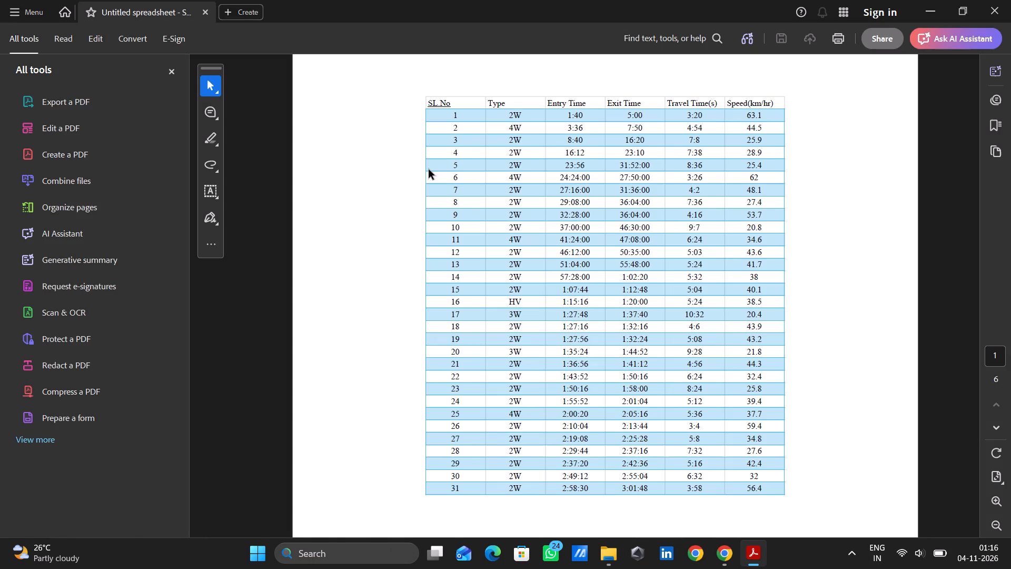
scroll(429, 170, "down", 5)
scroll(429, 170, "up", 4)
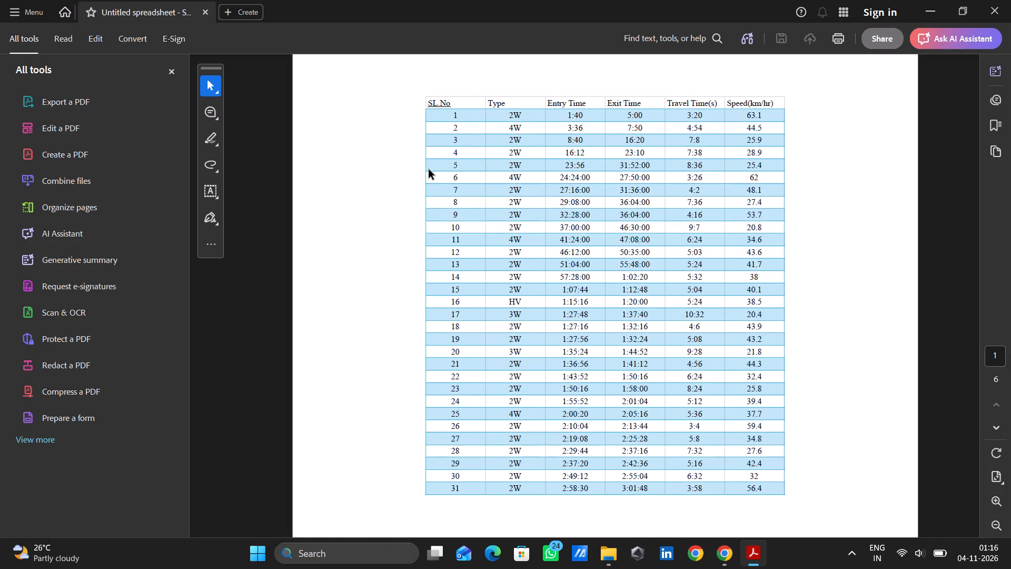
left_click(1010, 0)
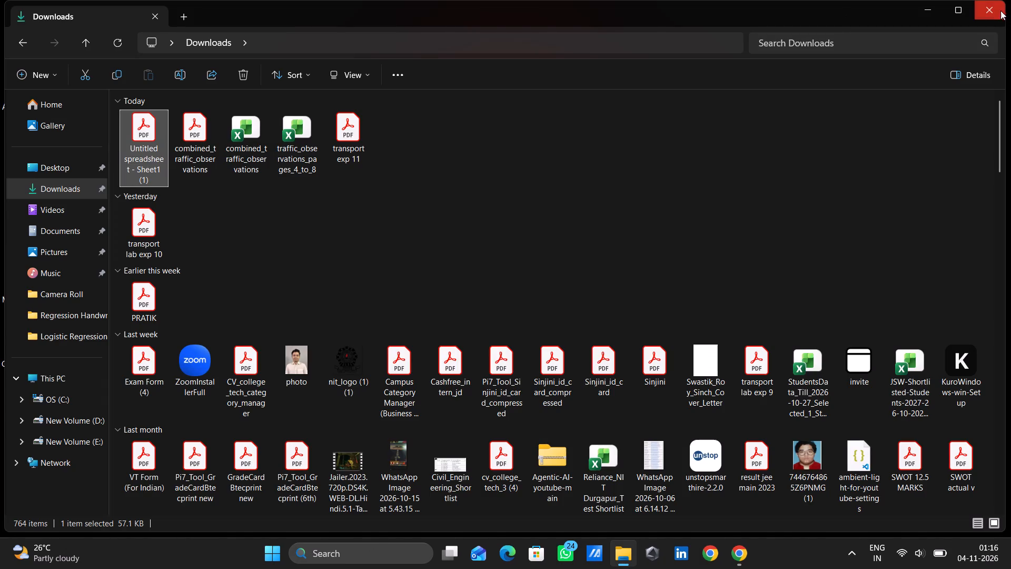
left_click(1000, 9)
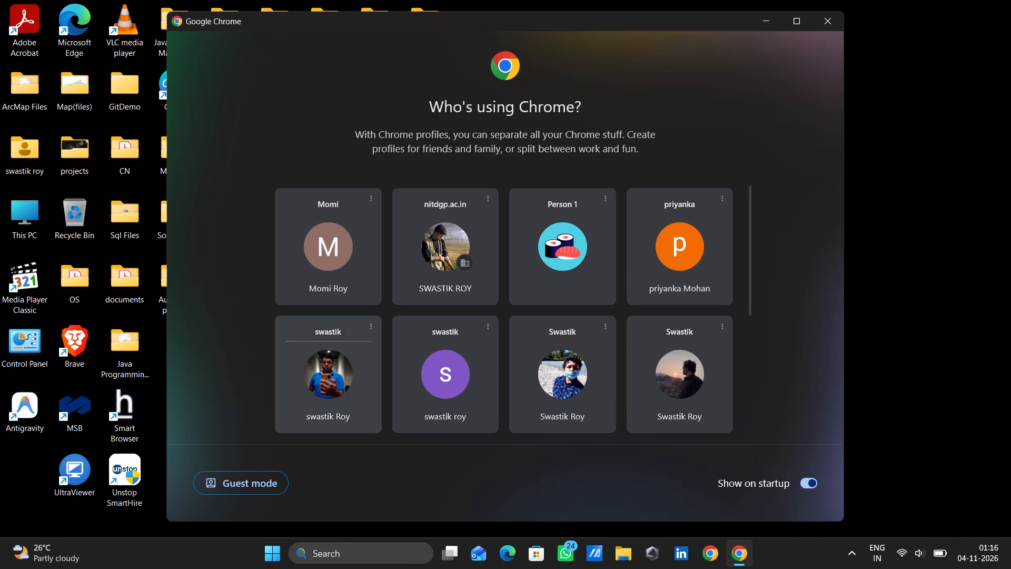
In Chrome, go to Google Sheets and open the Combined Data for lab(civil) spreadsheet.
left_click(561, 380)
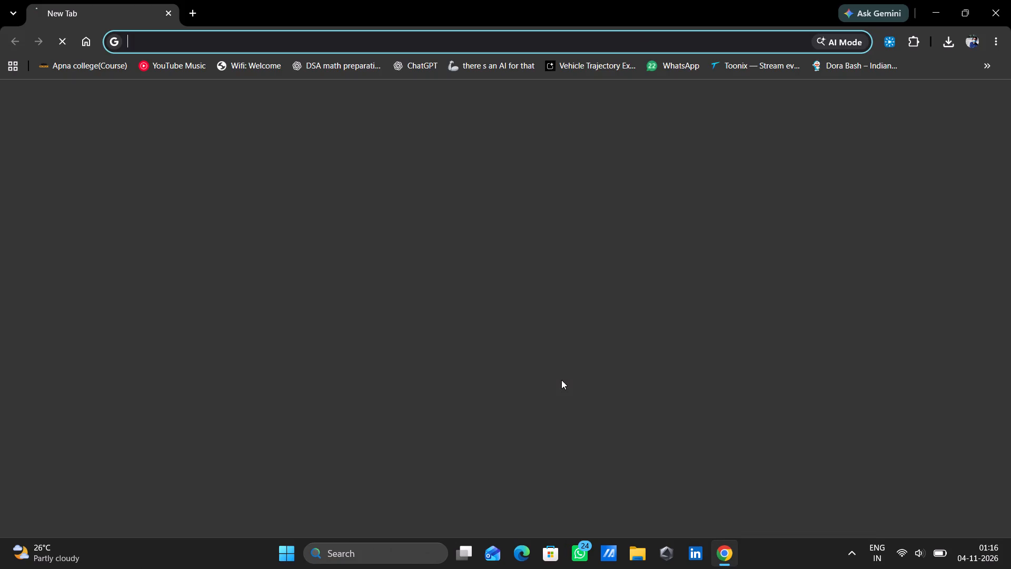
type("shee")
key("Return")
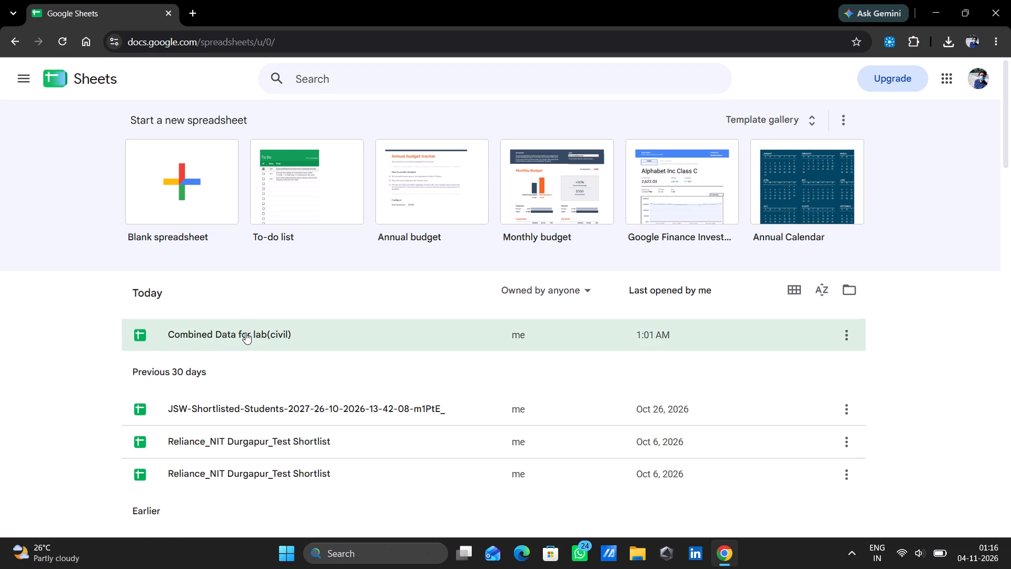
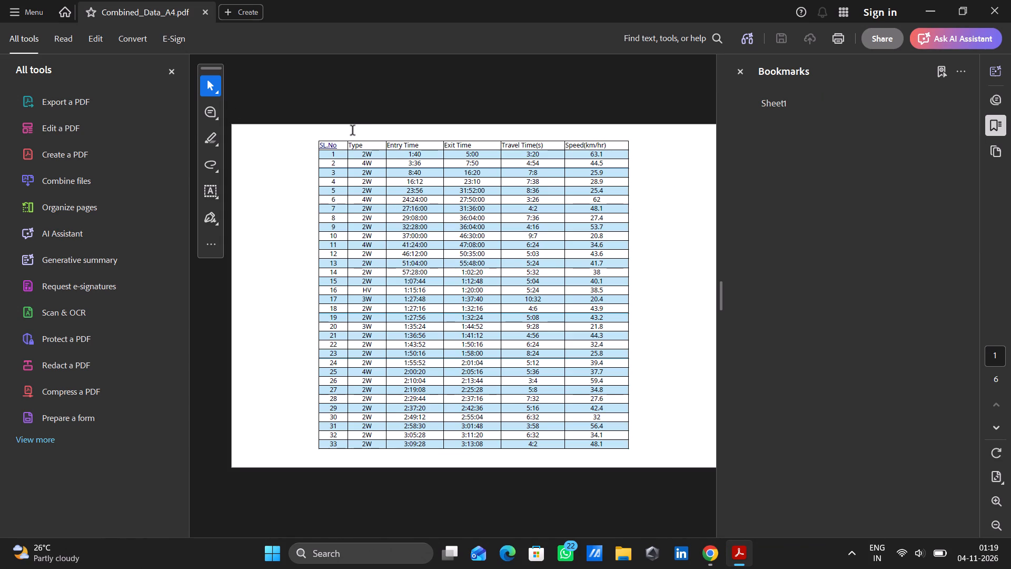
Close the All tools and Bookmarks panes and page back and forth through Combined_Data_A4.pdf to check its table layout.
left_click(163, 68)
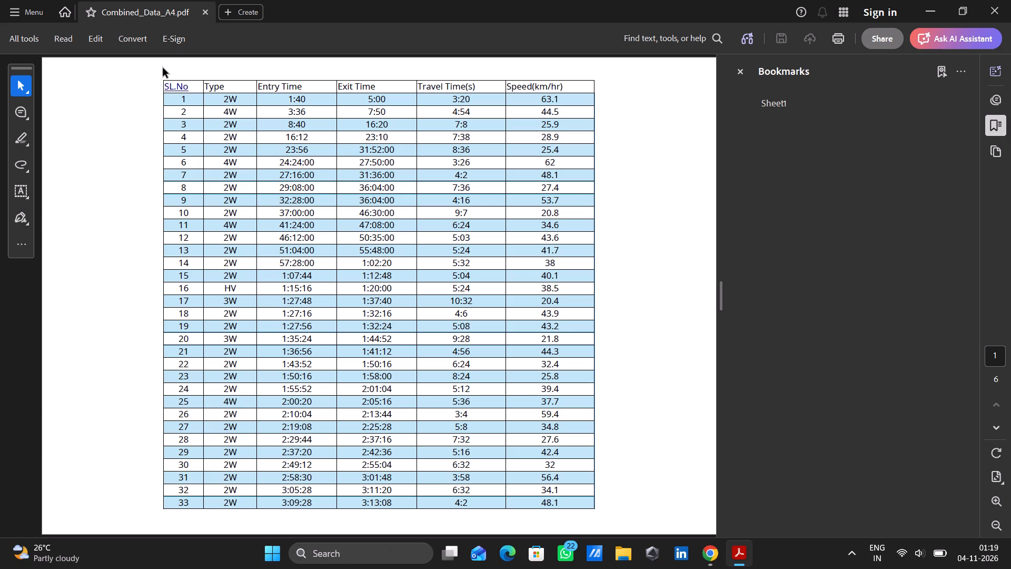
left_click(739, 74)
key("Down")
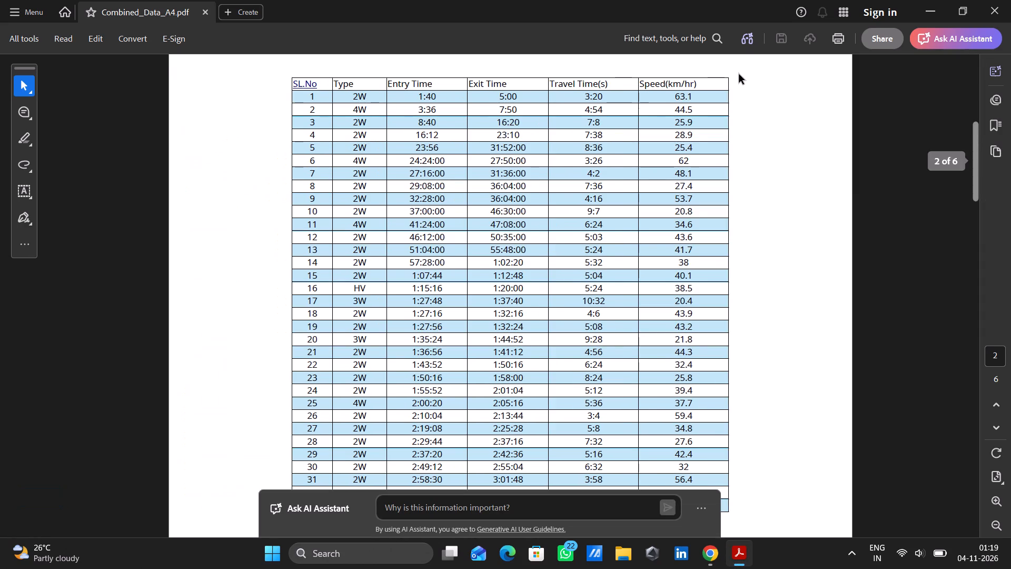
key("Down")
key("Down")
key("Down")
key("Down")
key("Down")
key("Down")
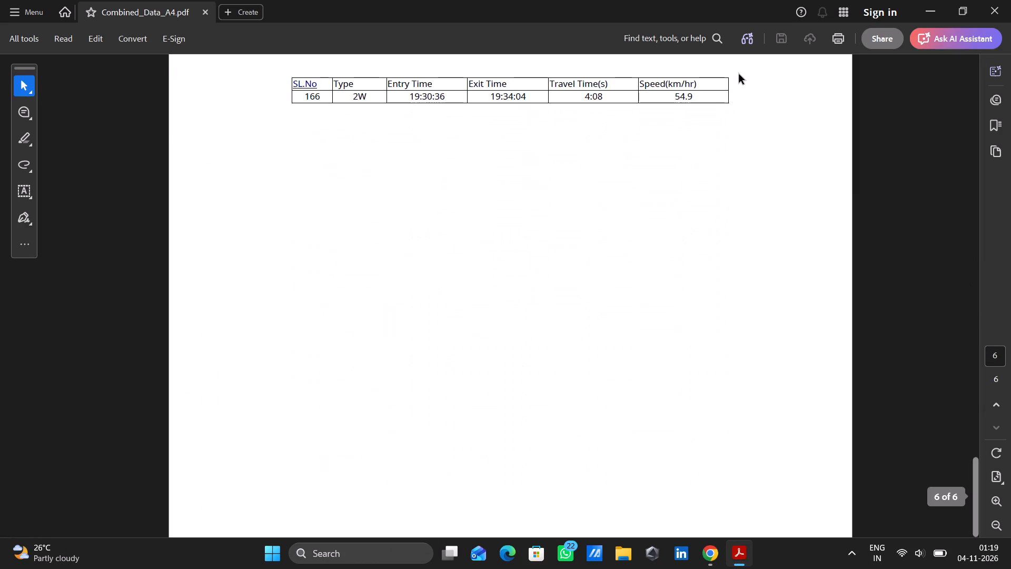
key("Up")
key("Down")
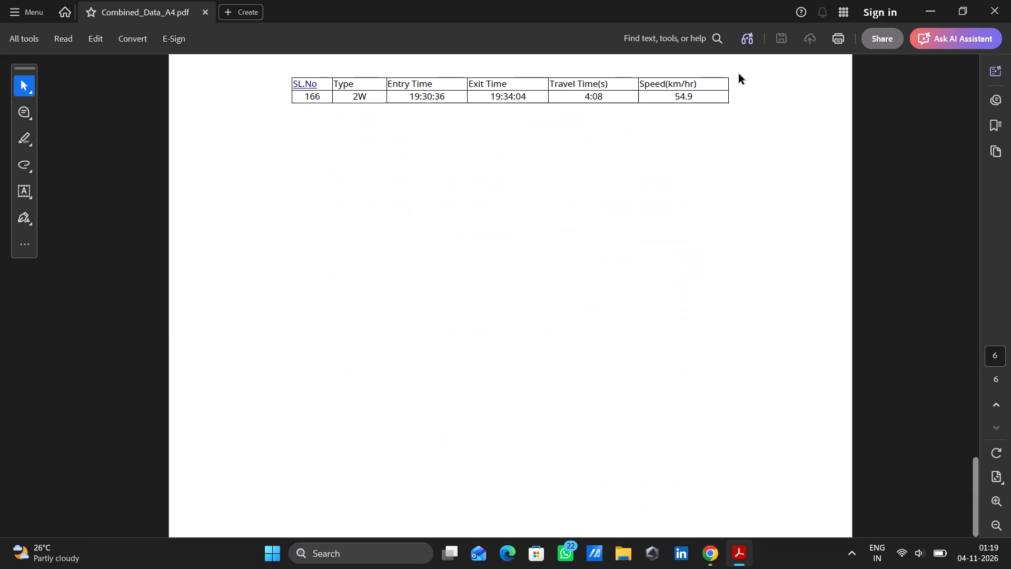
key("Up")
key("Up")
key("Up")
key("Up")
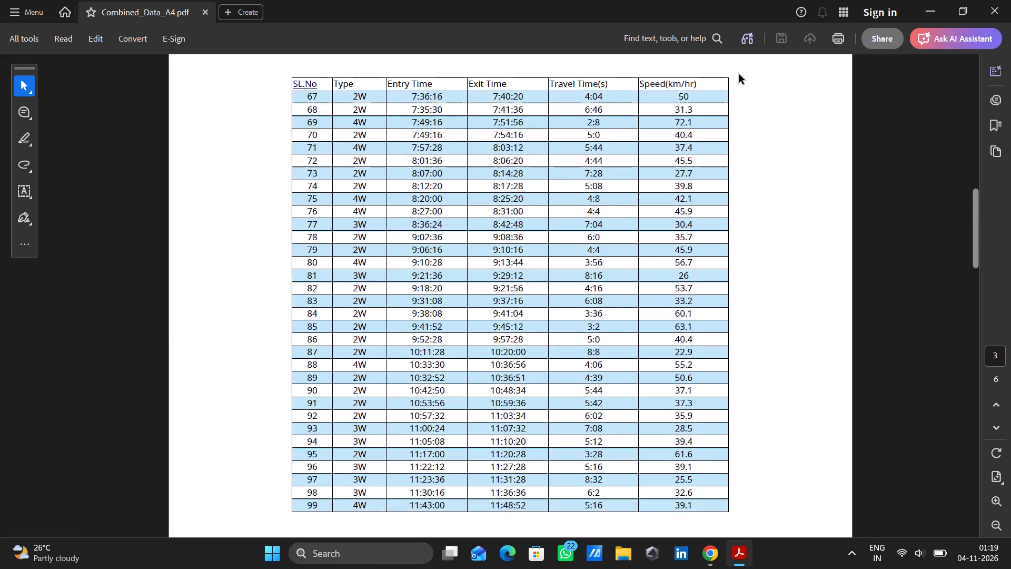
key("Up")
key("Up")
key("Up")
key("Up")
key("Down")
key("Down")
key("Down")
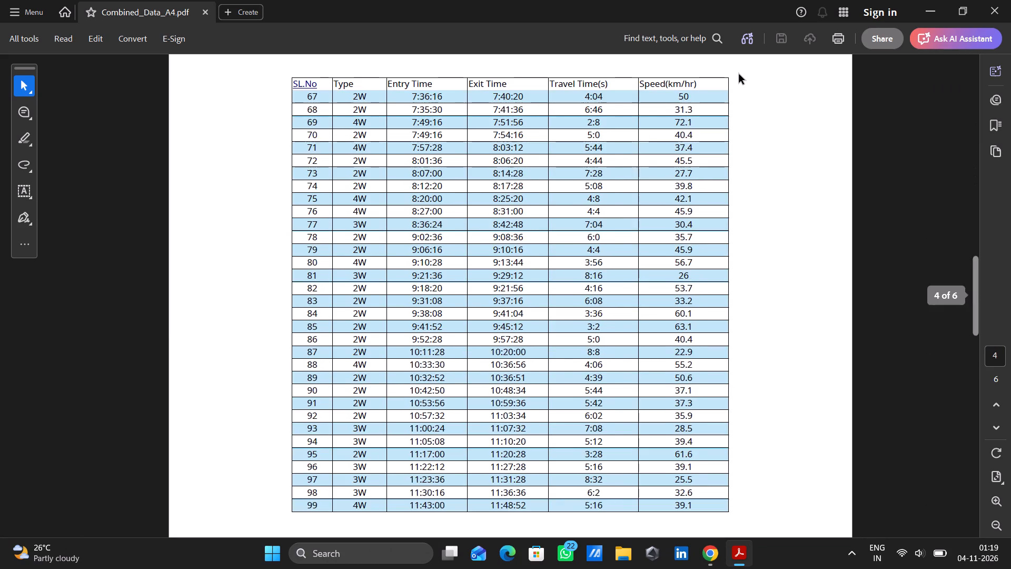
key("Down")
key("Down")
key("Up")
key("Up")
key("Up")
key("Up")
key("Up")
key("Up")
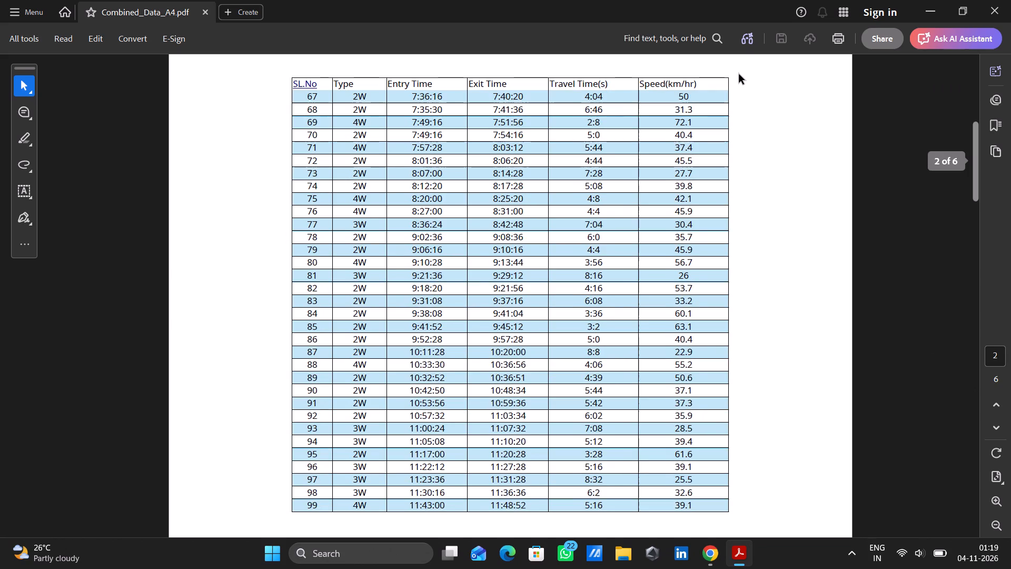
key("Up")
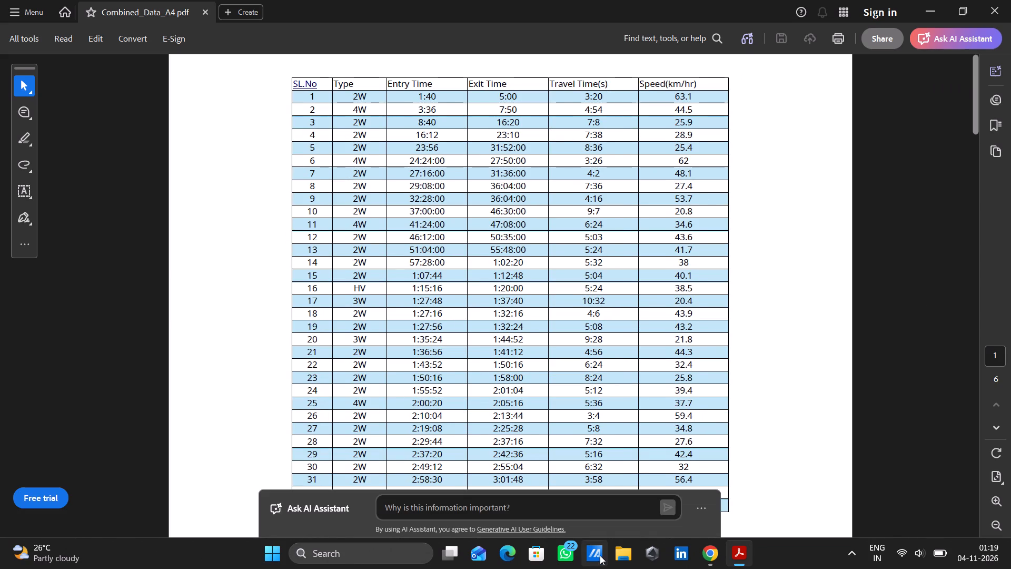
Open the Untitled spreadsheet - Sheet1 (1) PDF from the Downloads folder and compare it with Combined_Data_A4.pdf.
left_click(618, 557)
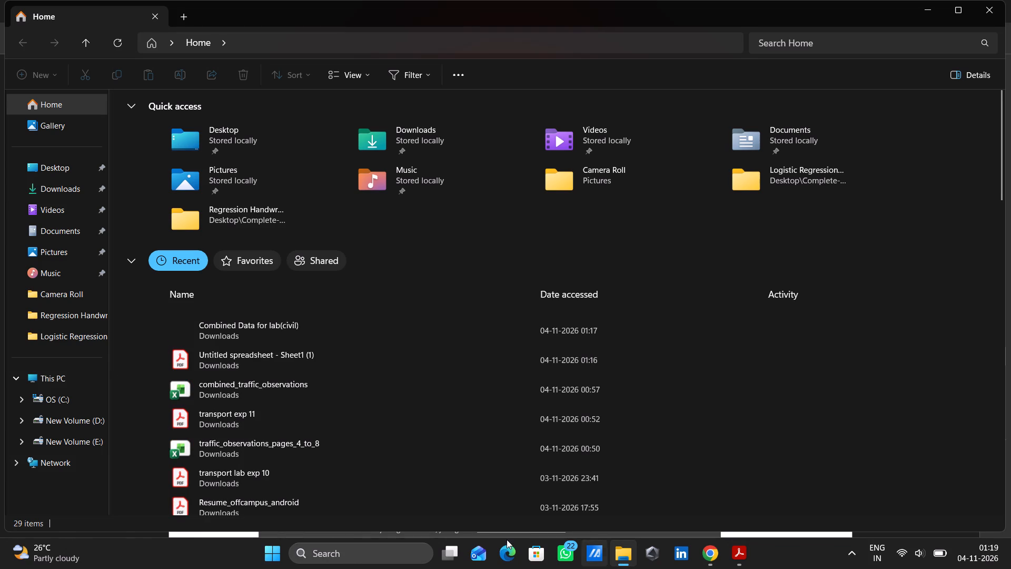
left_click(39, 195)
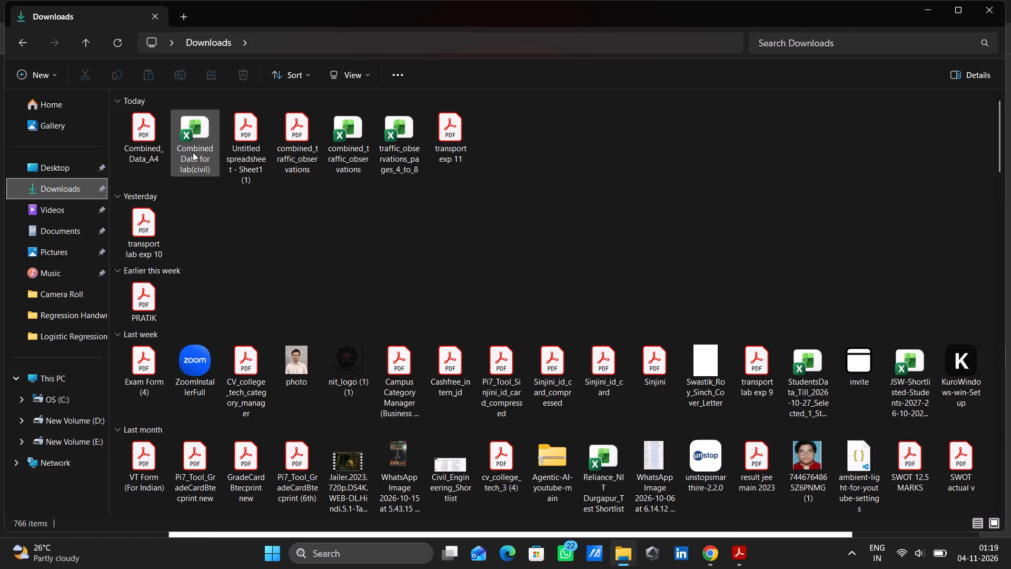
double_click(246, 151)
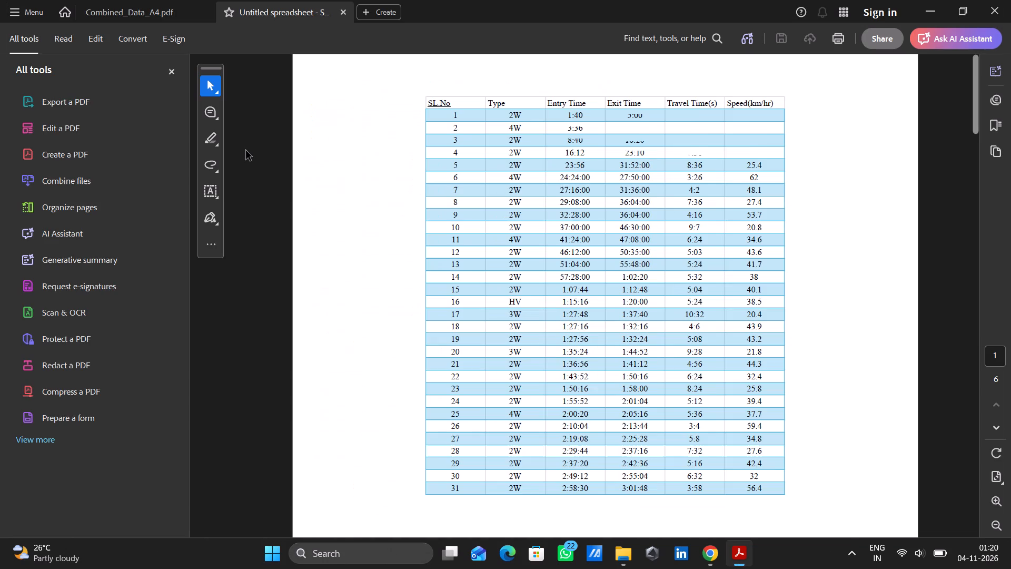
left_click(164, 0)
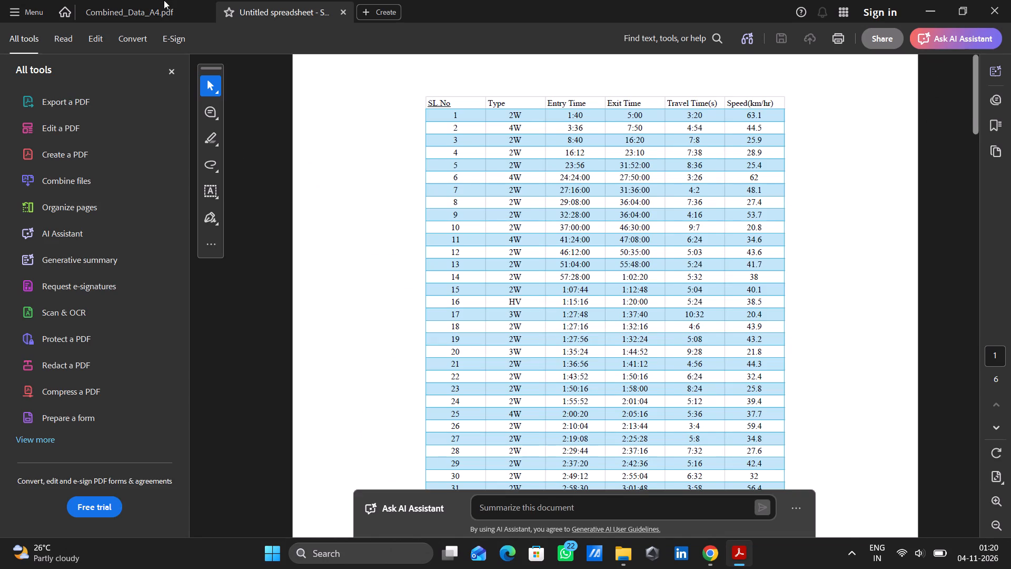
left_click(156, 14)
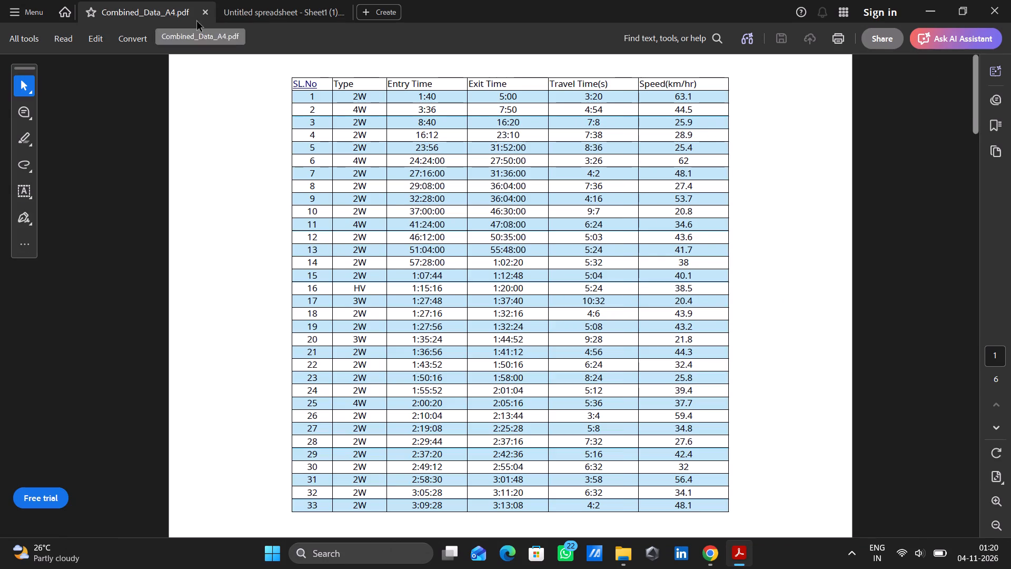
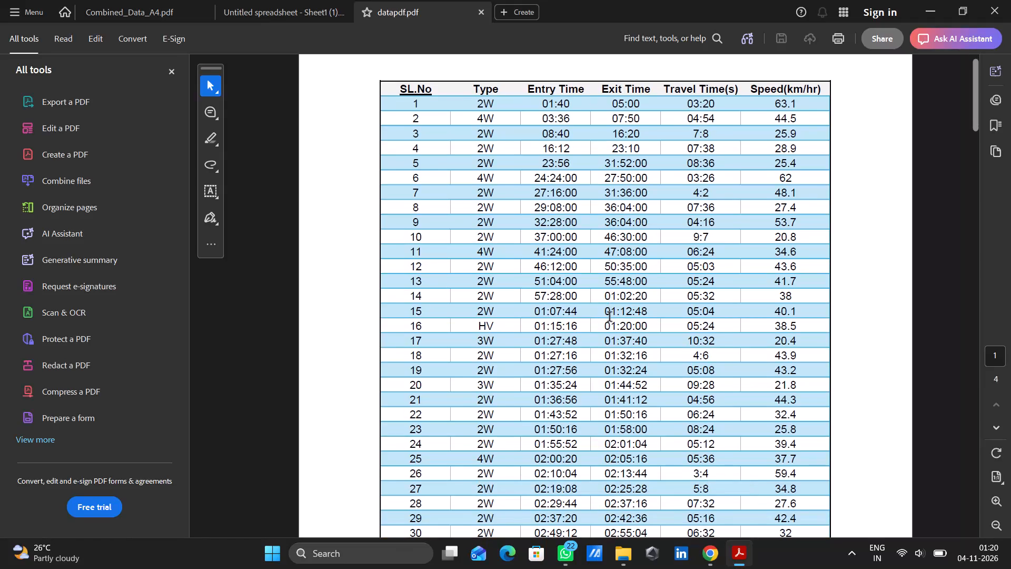
Compare the first-page table layout of datapdf.pdf with Combined_Data_A4.pdf and the Untitled spreadsheet - Sheet1 (1) PDF.
left_click(160, 0)
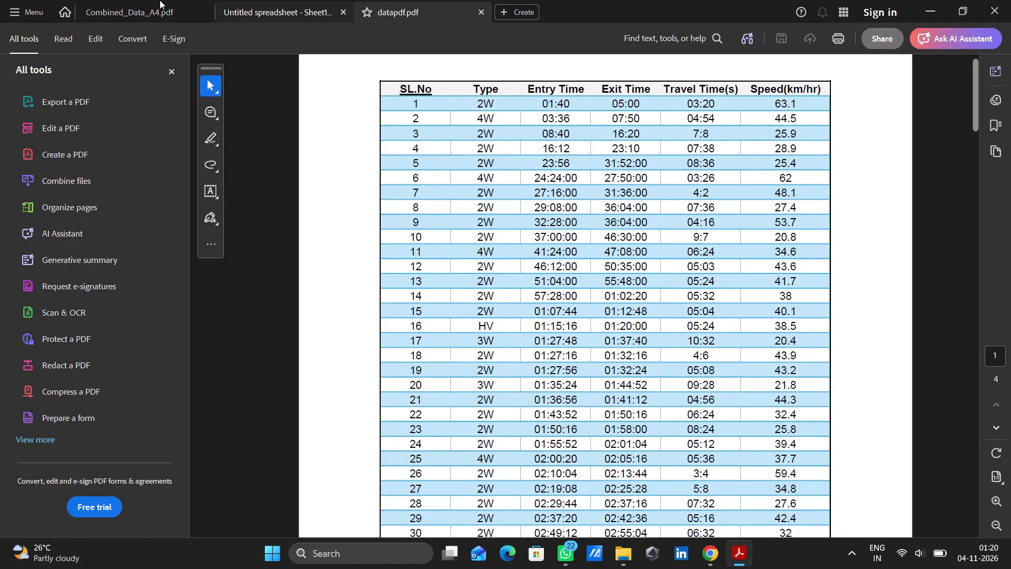
left_click(155, 3)
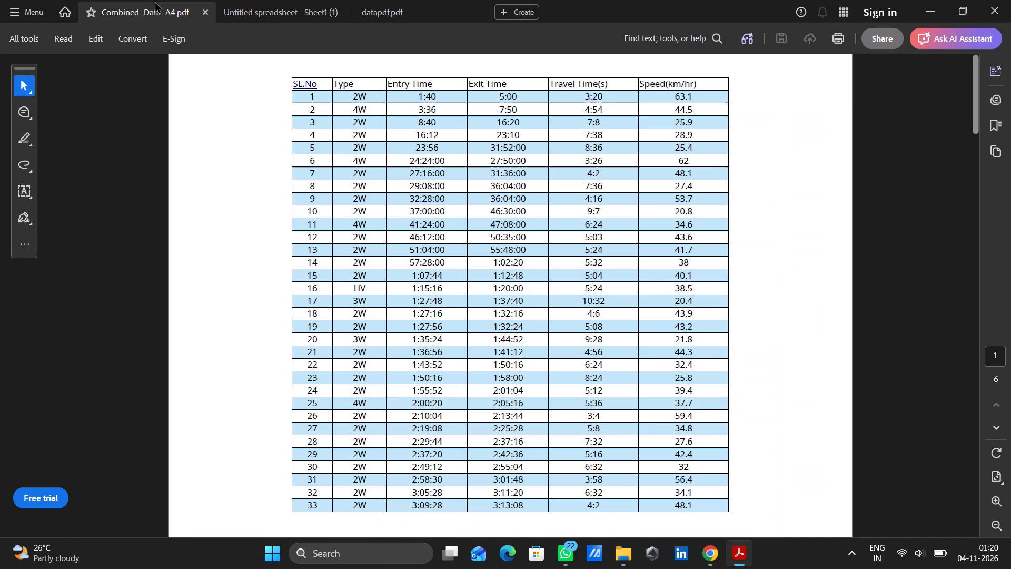
left_click(298, 18)
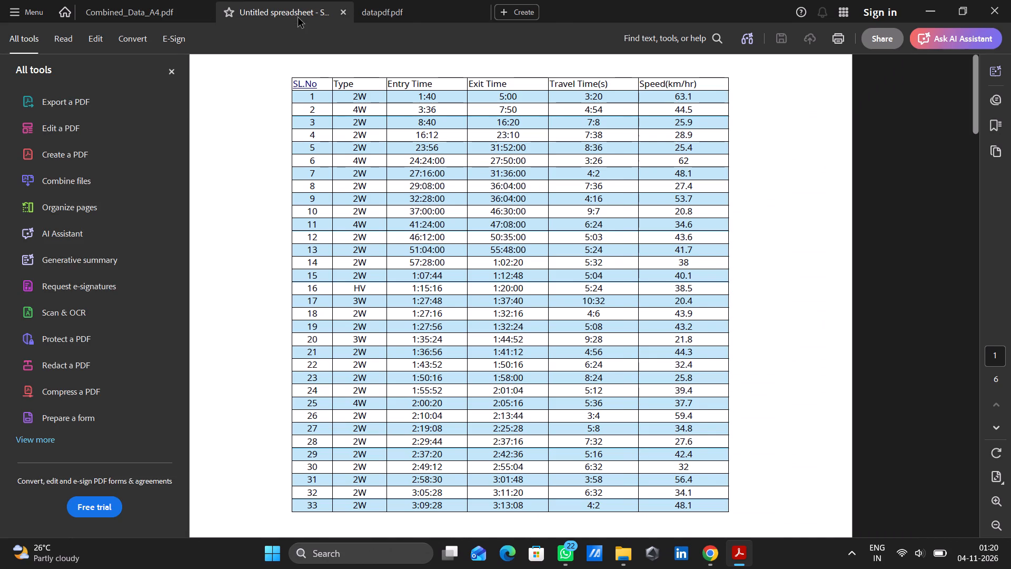
left_click(383, 13)
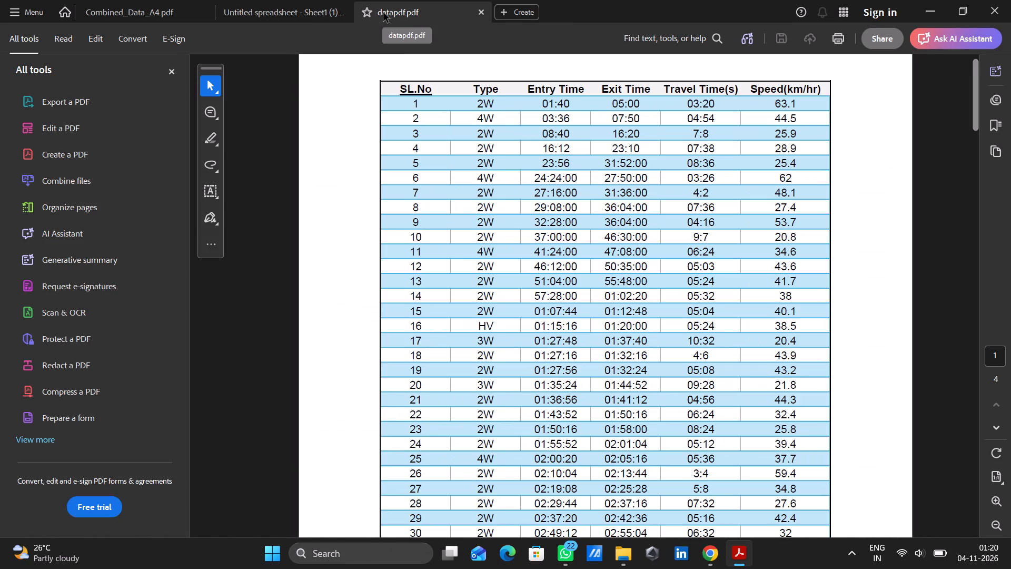
left_click(127, 11)
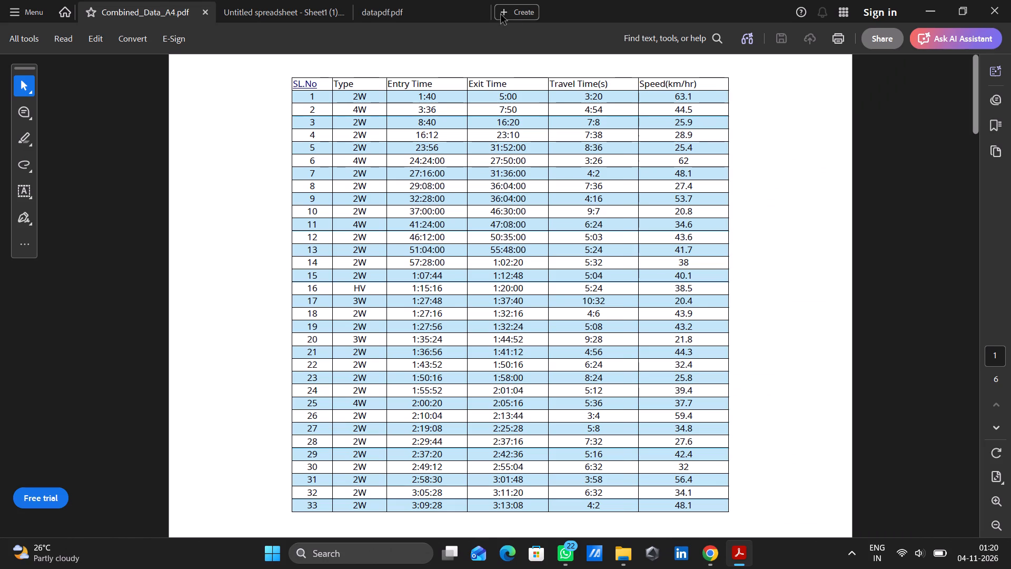
left_click(443, 15)
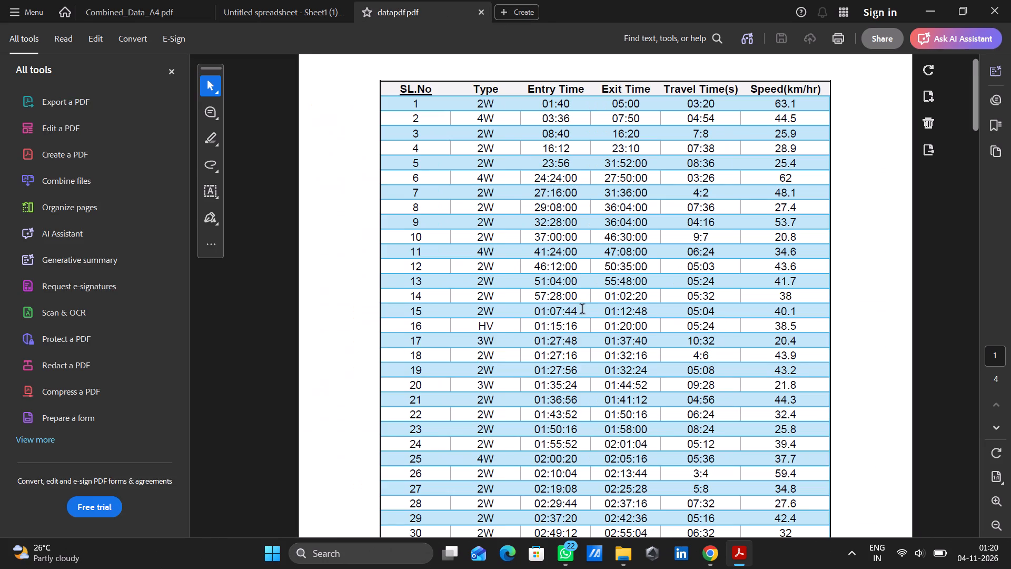
Examine all pages of datapdf.pdf from the header row to the last entry, checking table formatting and page breaks.
scroll(582, 310, "down", 16)
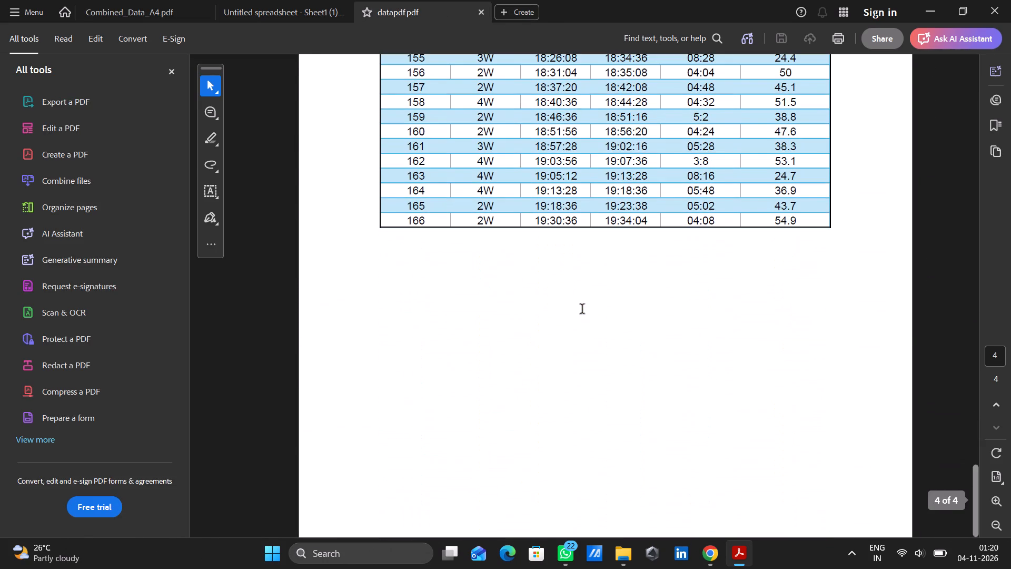
scroll(582, 310, "up", 5)
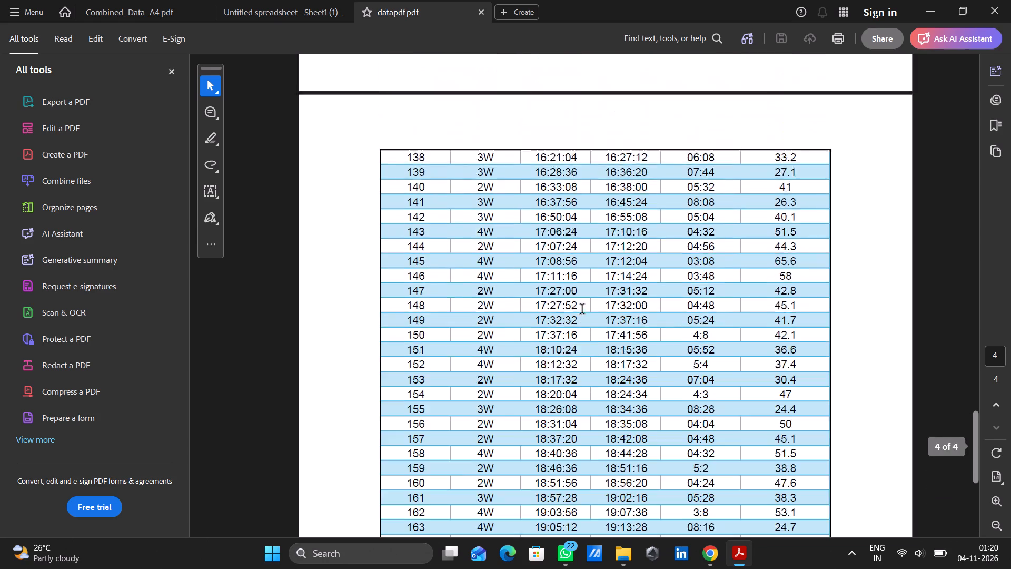
scroll(582, 310, "up", 12)
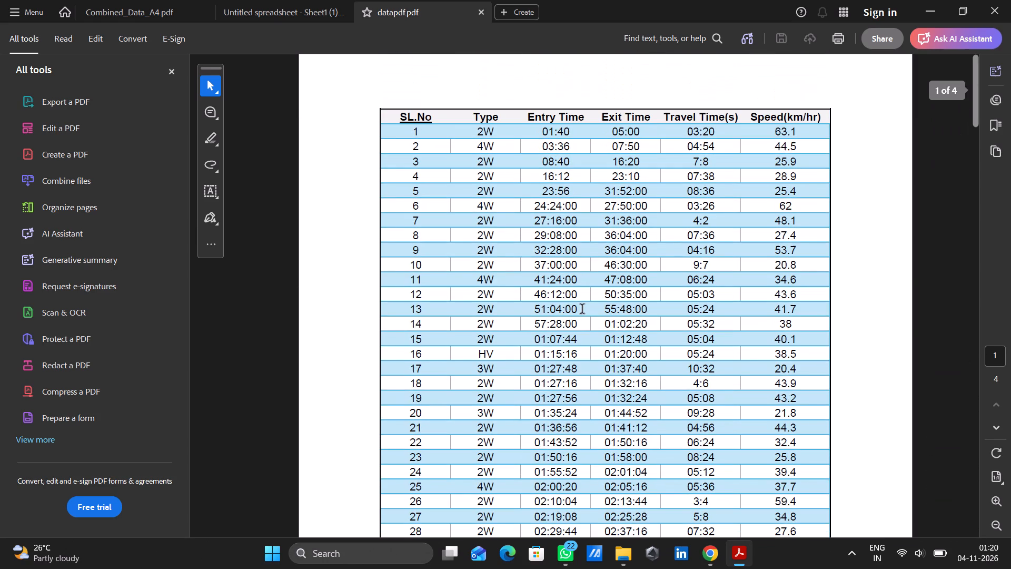
scroll(582, 310, "up", 2)
scroll(582, 310, "down", 5)
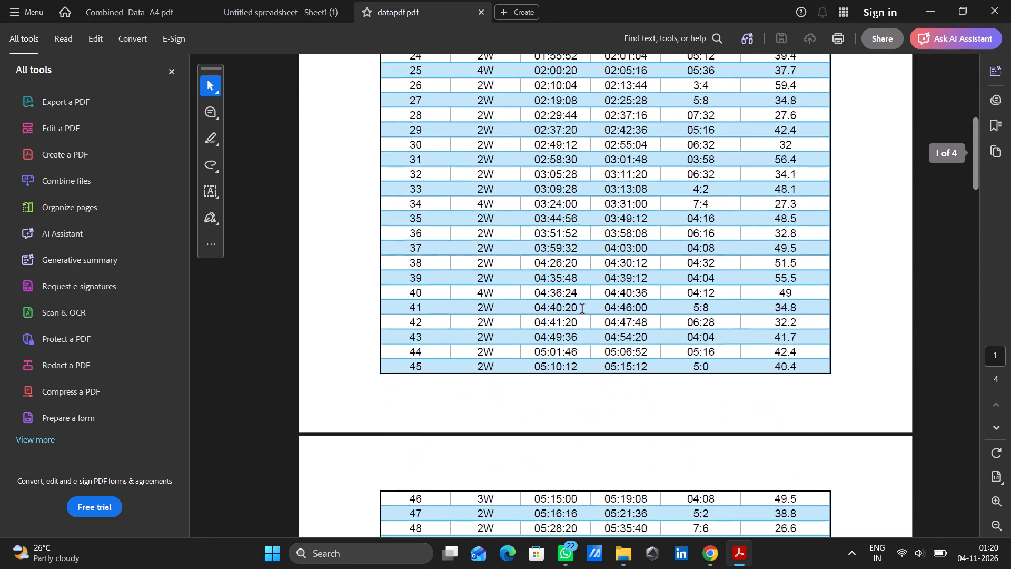
scroll(582, 310, "down", 10)
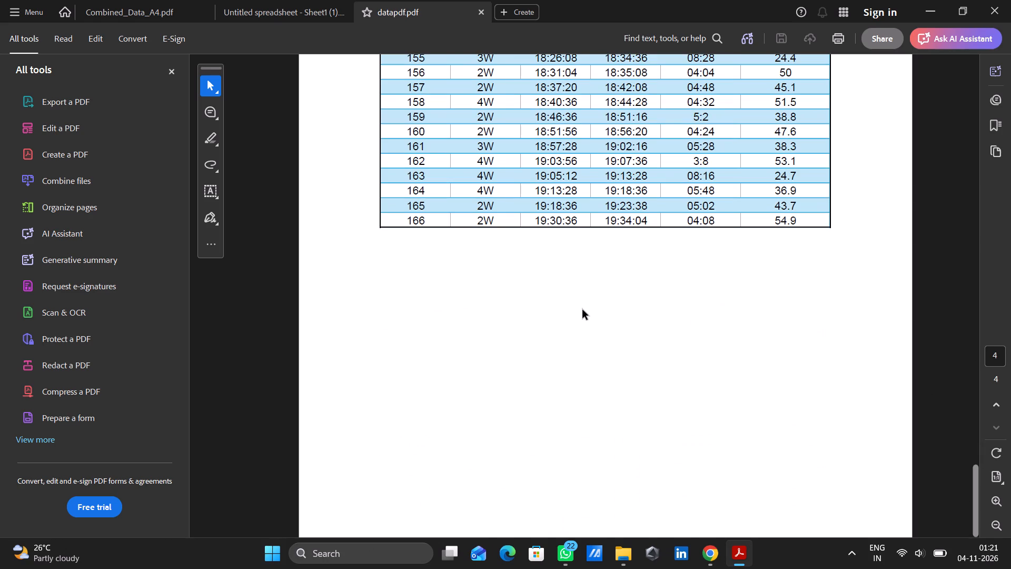
Close the Adobe Acrobat window.
left_click(1010, 0)
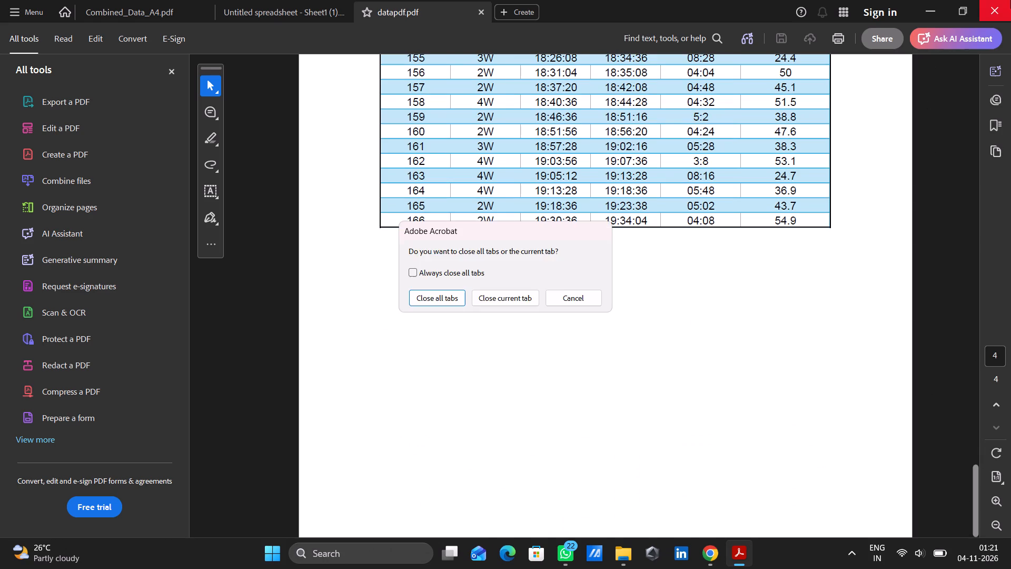